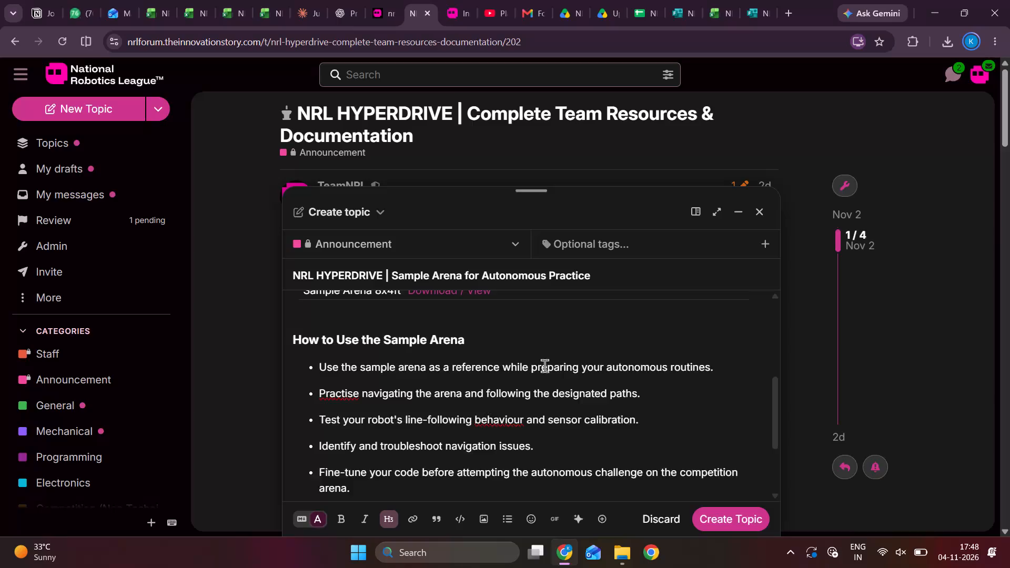
Check that the draft's Download / View links for Sample Arena 8x8ft and 8x4ft open the matching arena PDFs.
scroll(544, 366, up, 2)
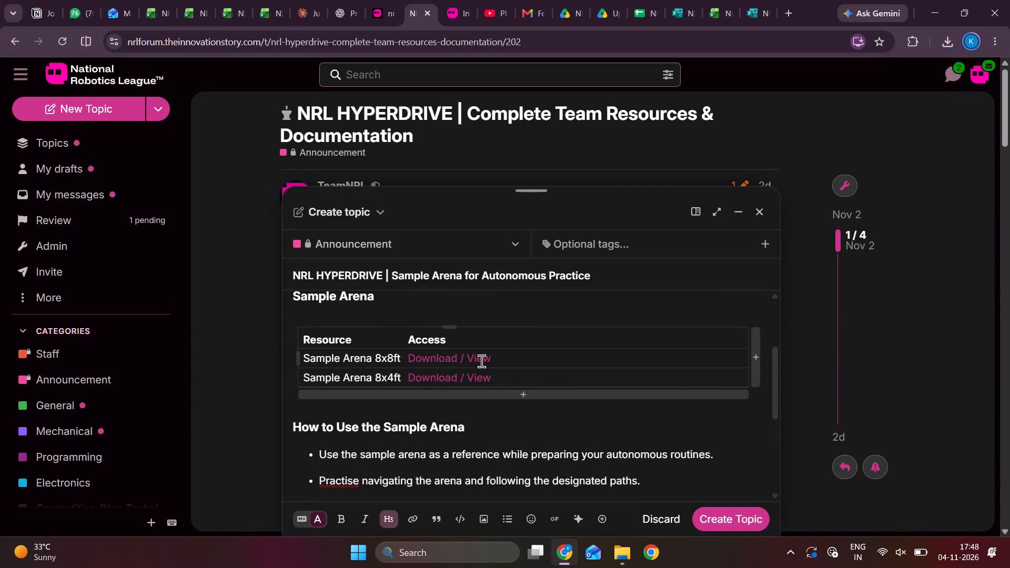
click(481, 361)
click(482, 374)
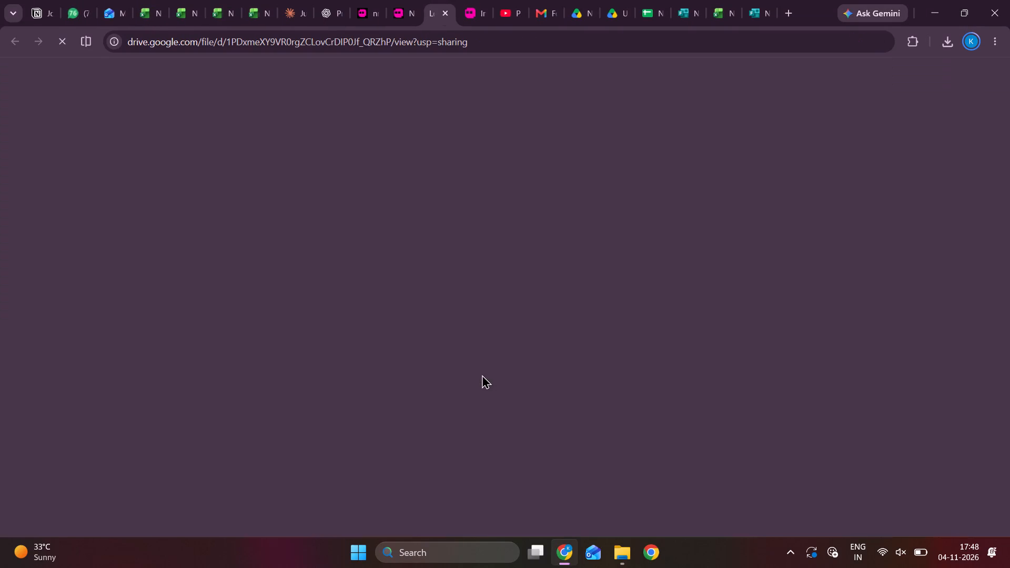
click(400, 11)
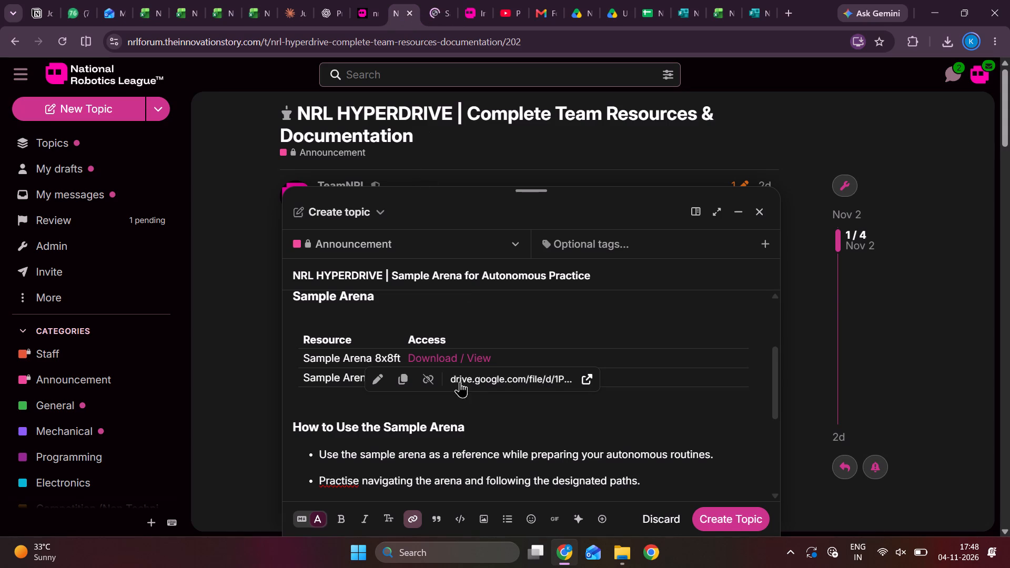
click(511, 400)
click(473, 377)
click(479, 407)
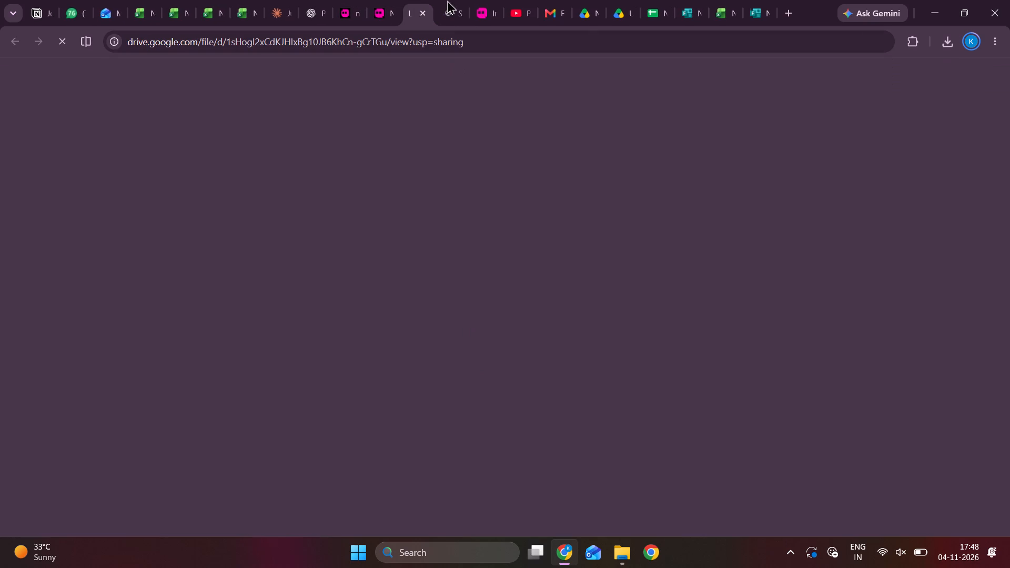
click(442, 7)
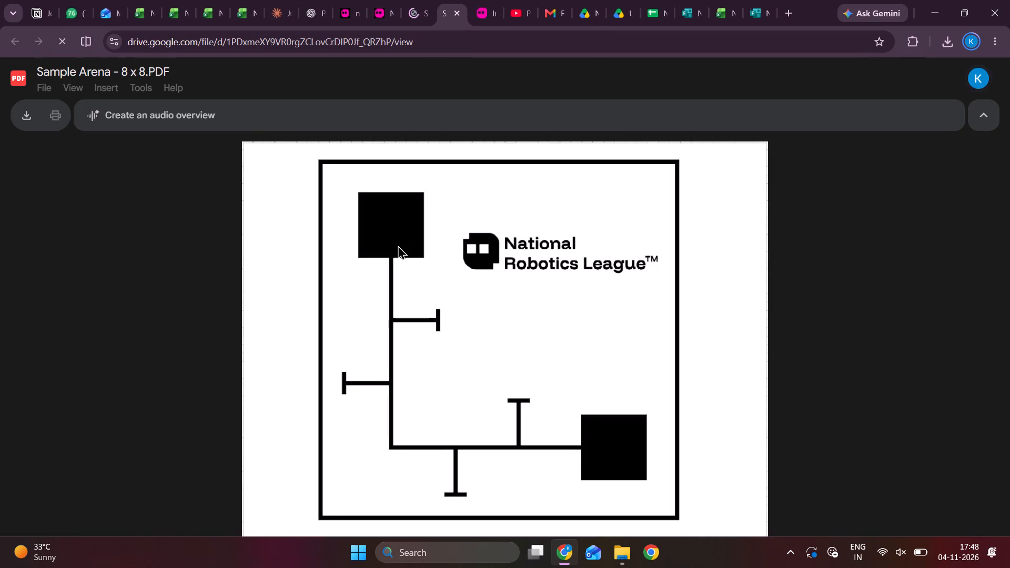
click(457, 14)
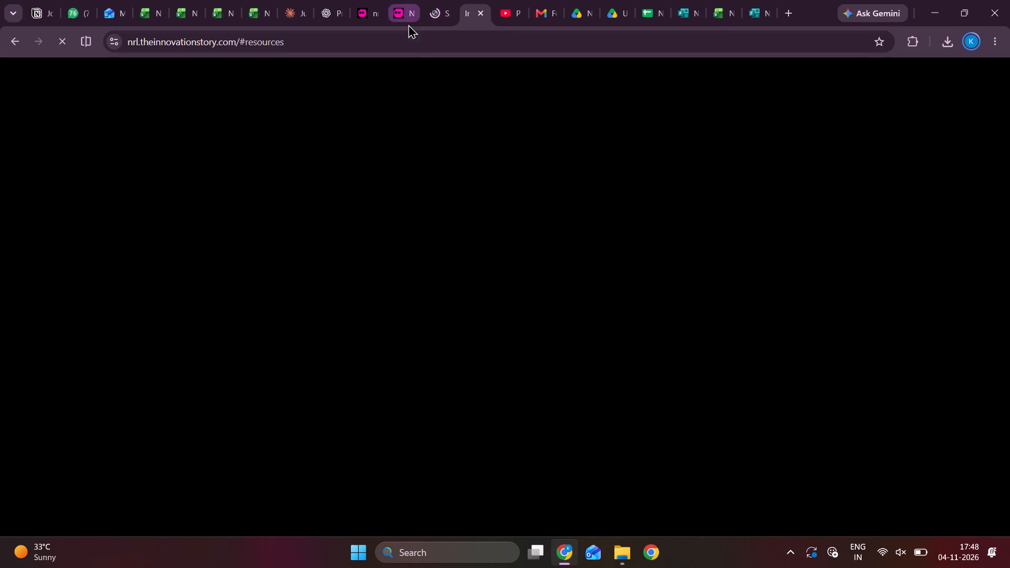
click(443, 11)
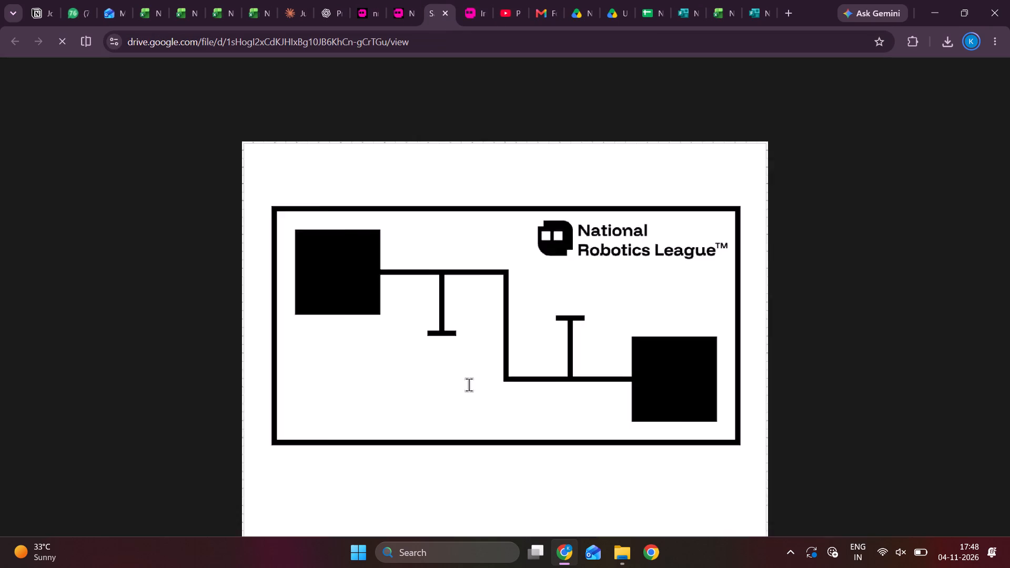
click(446, 11)
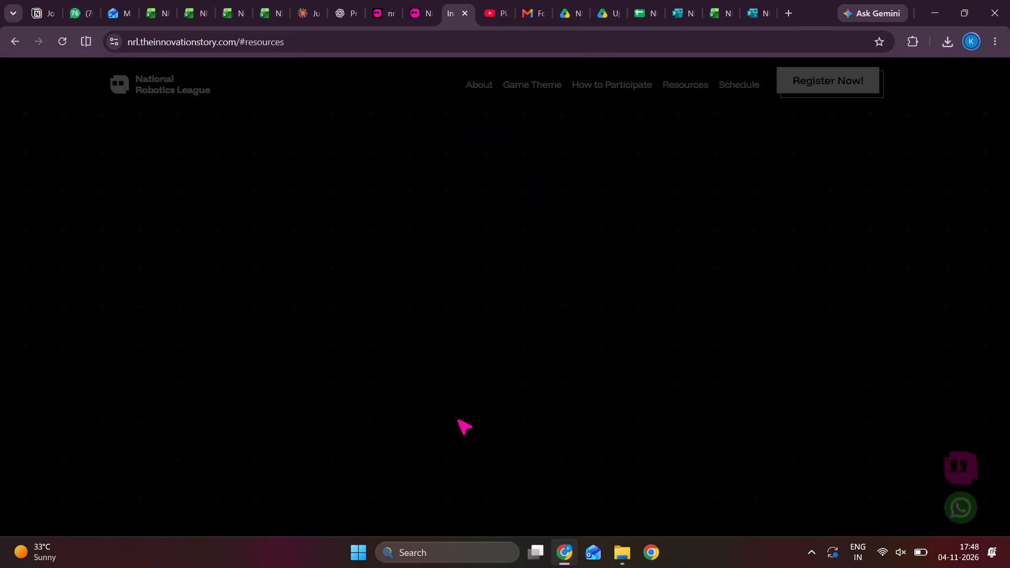
click(430, 1)
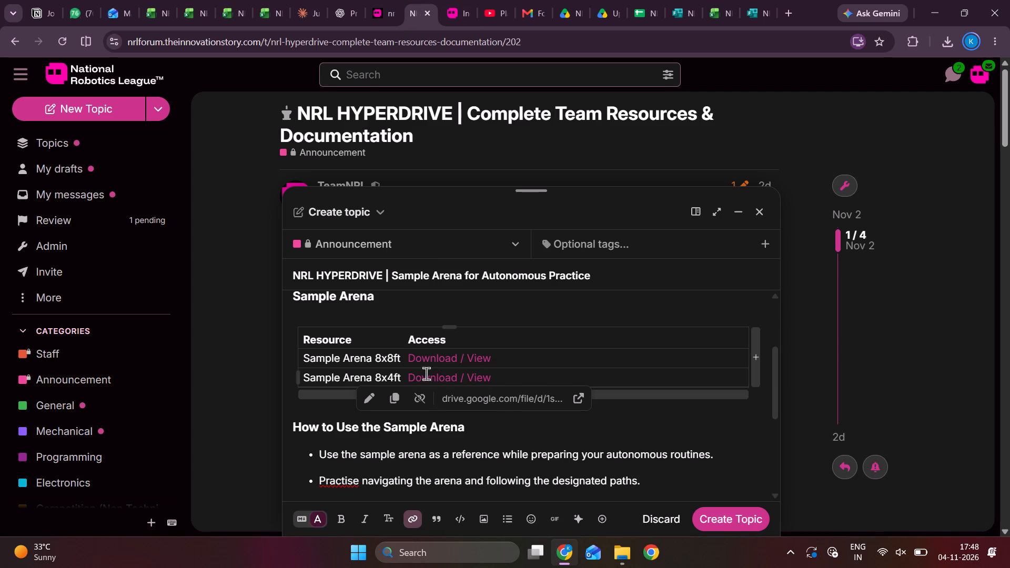
Review the rest of the draft and publish the topic "NRL HYPERDRIVE | Sample Arena for Autonomous Practice" in the Announcement category.
click(668, 427)
scroll(668, 427, down, 3)
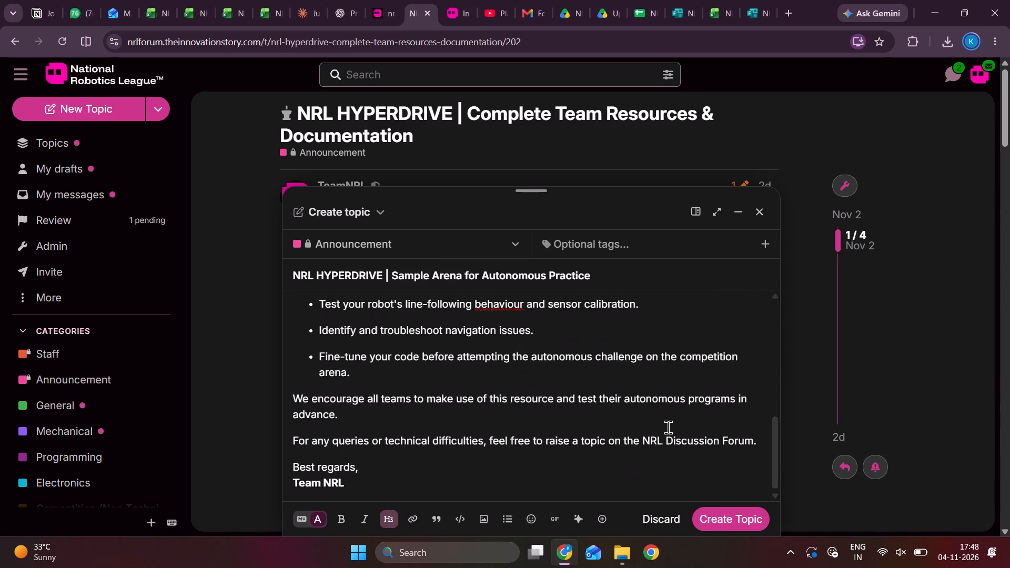
scroll(668, 427, down, 2)
scroll(668, 427, up, 9)
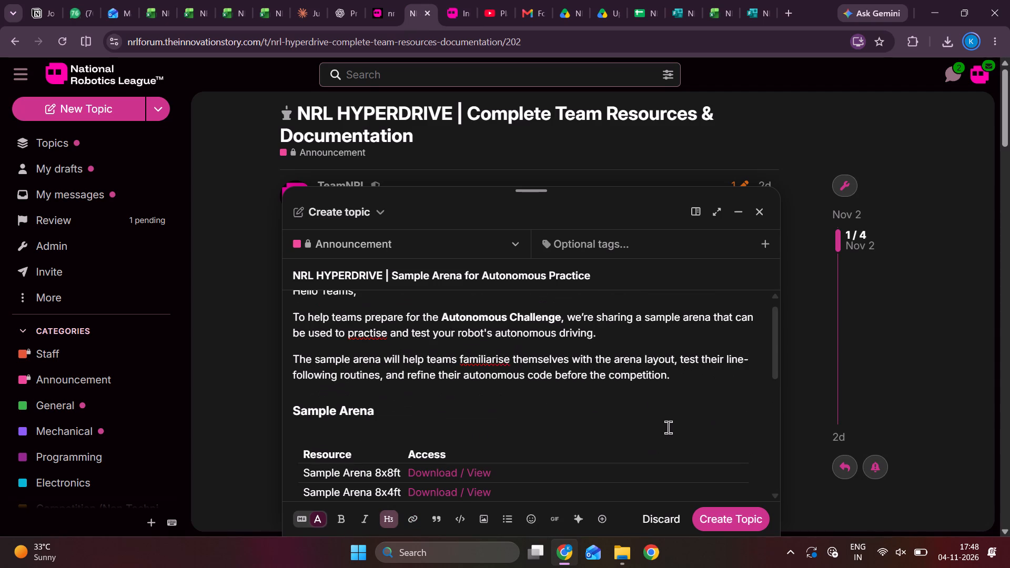
scroll(668, 427, up, 4)
click(748, 513)
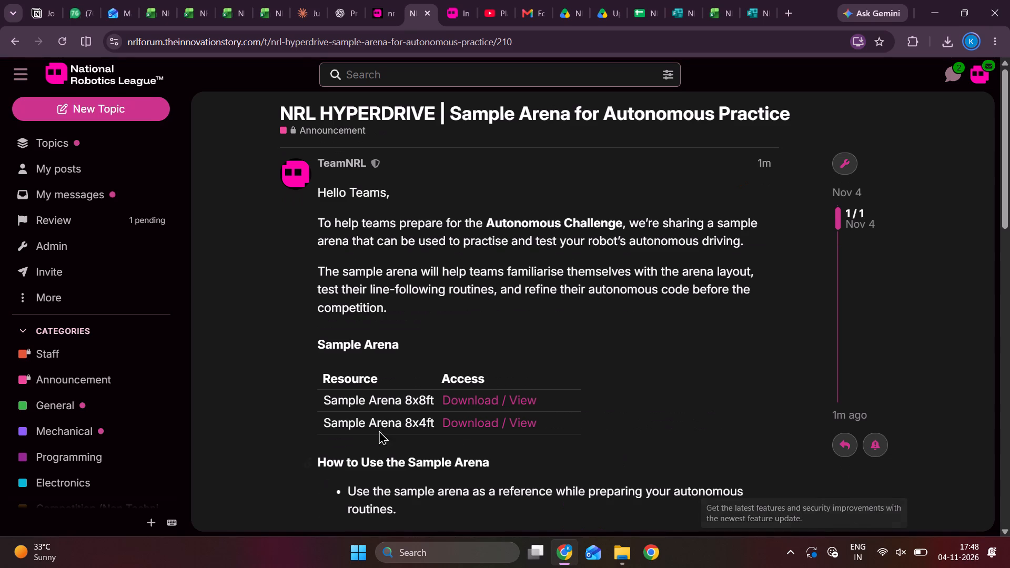
Look over the published Sample Arena post and its listing among the Announcement category's latest topics.
scroll(348, 381, down, 6)
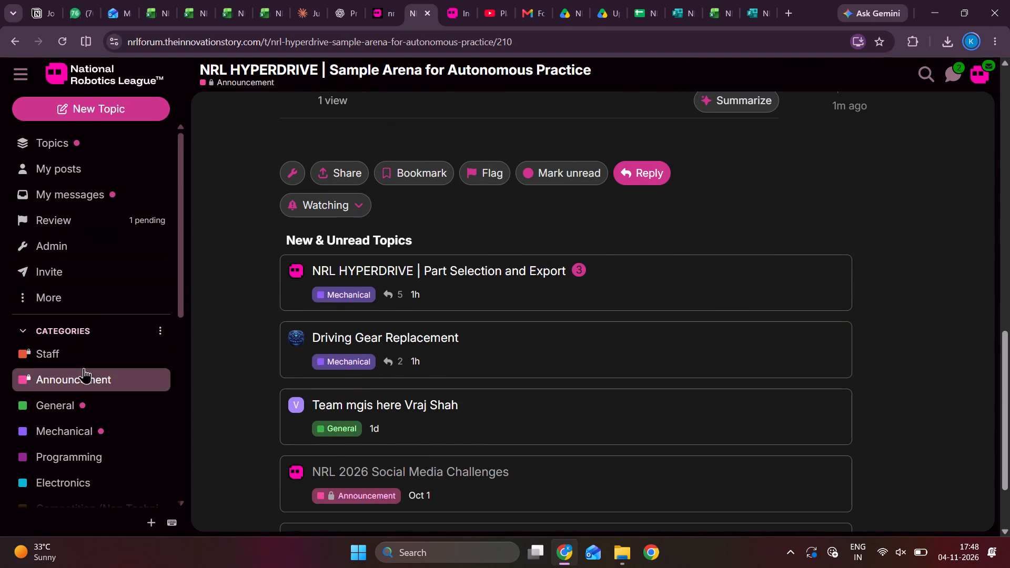
click(105, 393)
click(99, 378)
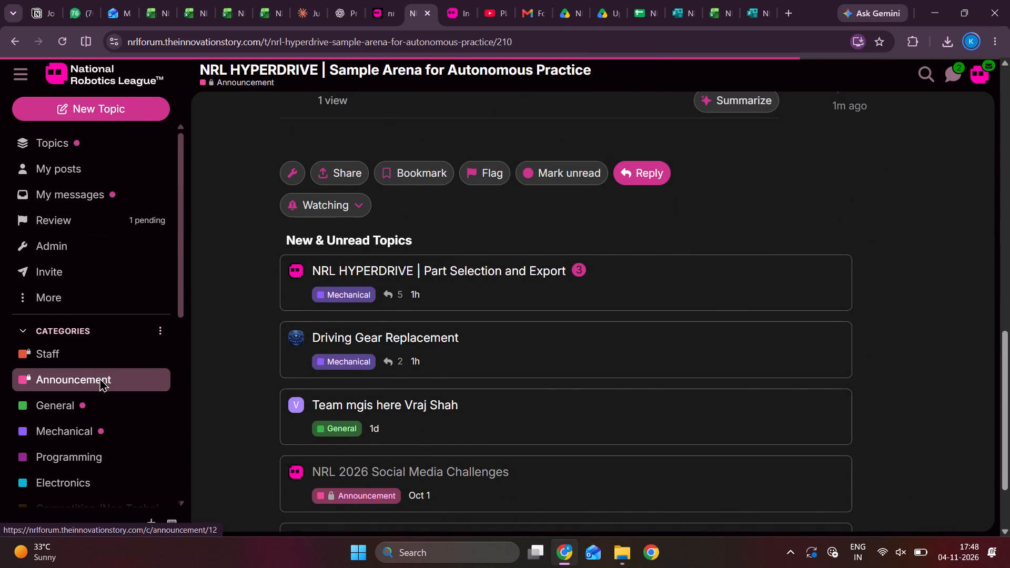
scroll(306, 320, down, 1)
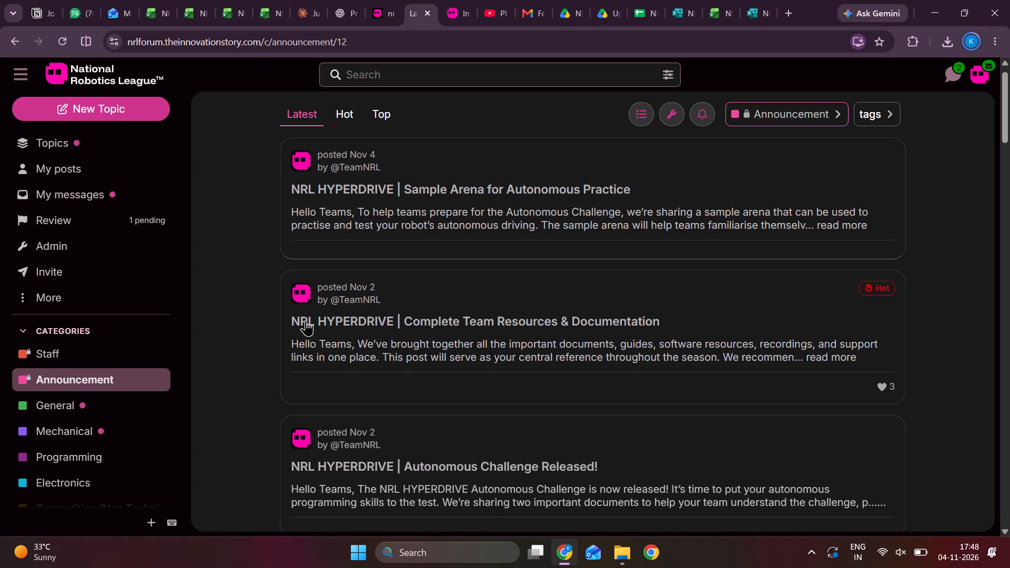
scroll(306, 320, down, 1)
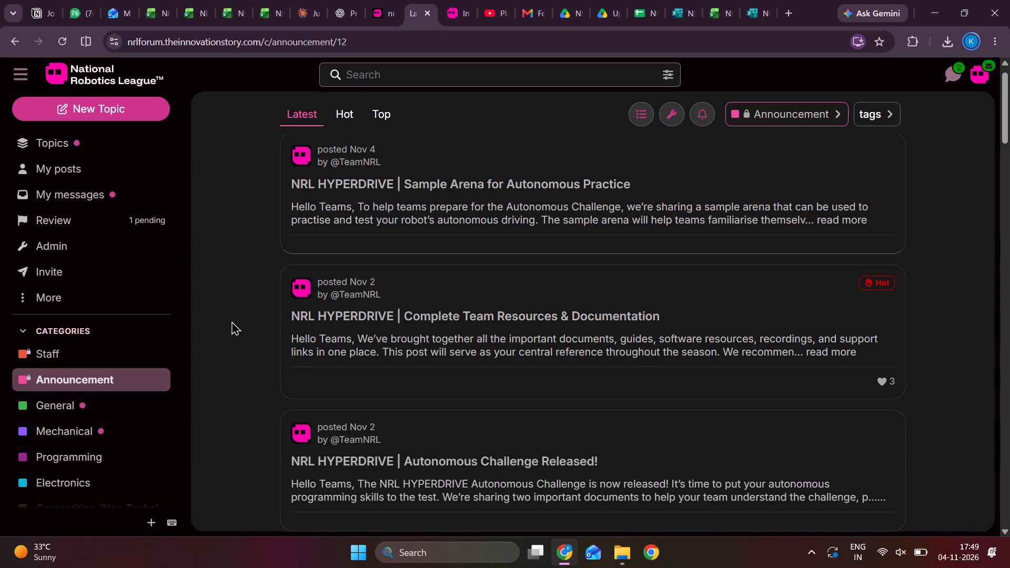
Reply "Yes. Teams are allowed to use it." to the General topic asking about RGB lights on the robot.
click(108, 394)
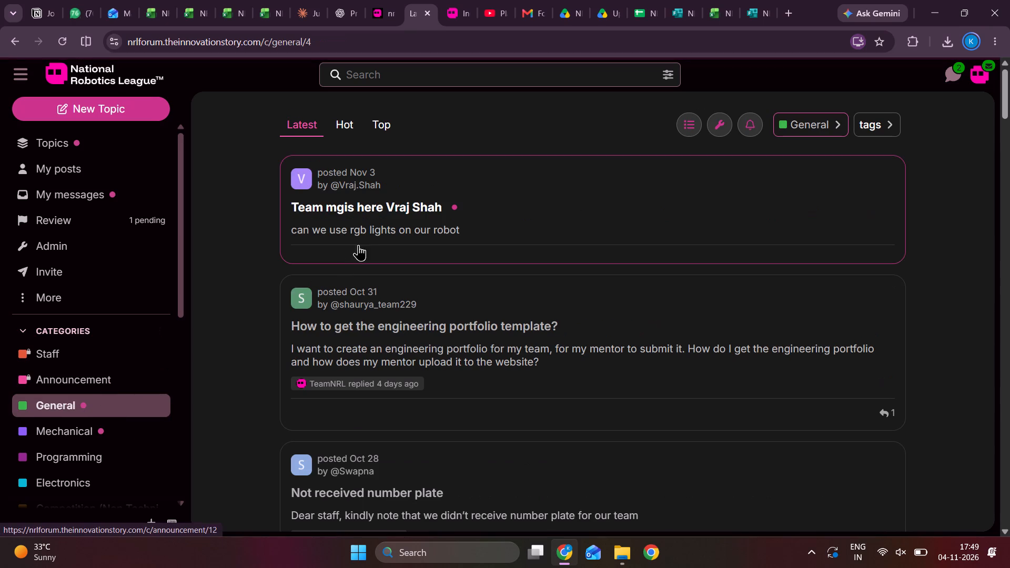
click(370, 240)
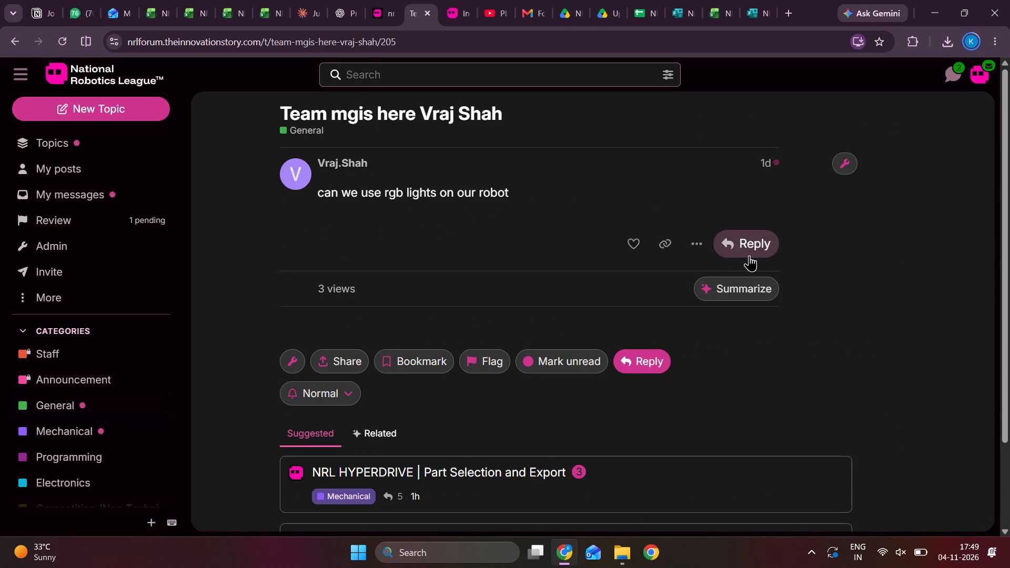
click(749, 255)
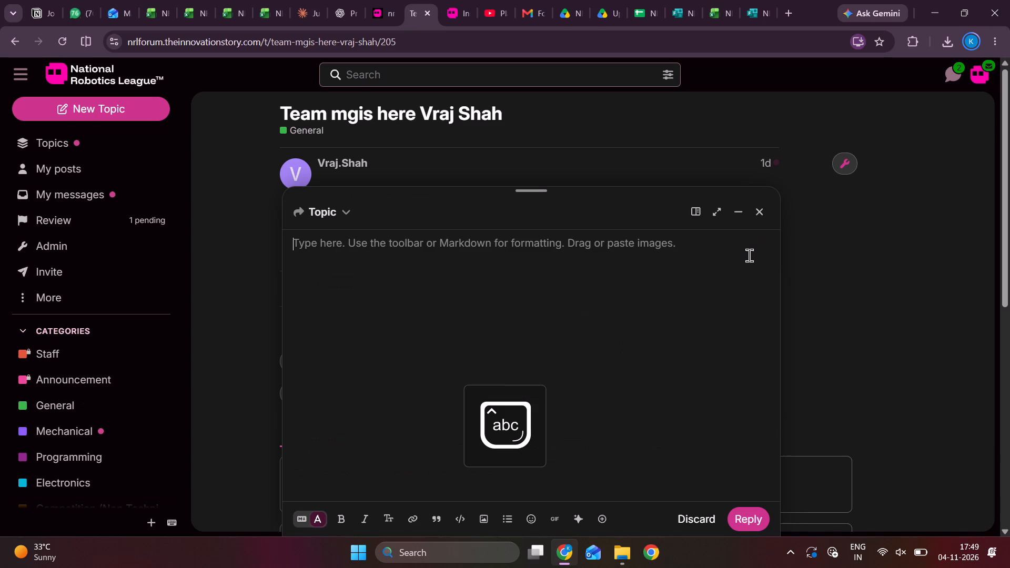
key(r)
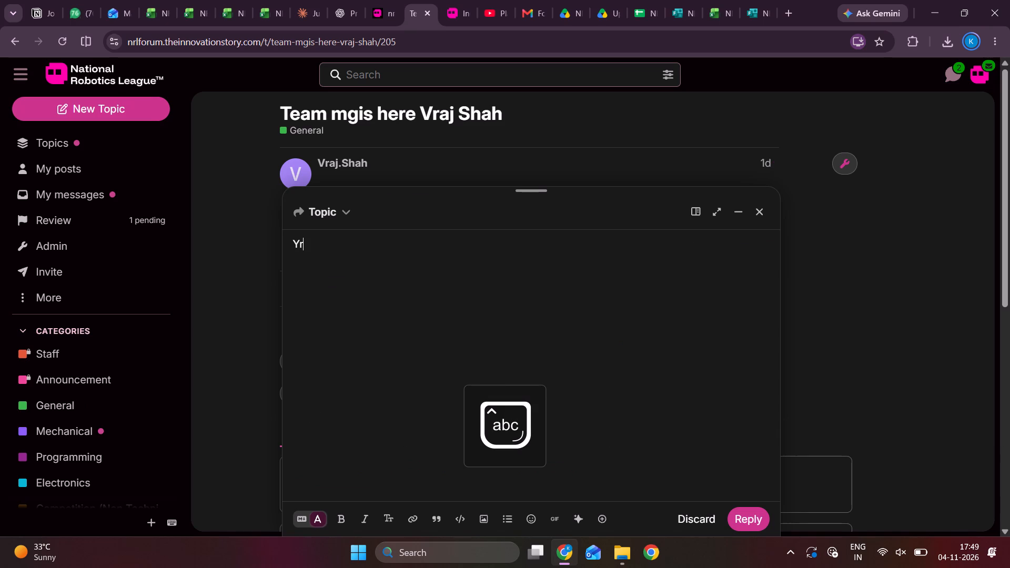
key(BackSpace)
text(eams are allowed you)
key(BackSpace)
key(BackSpace)
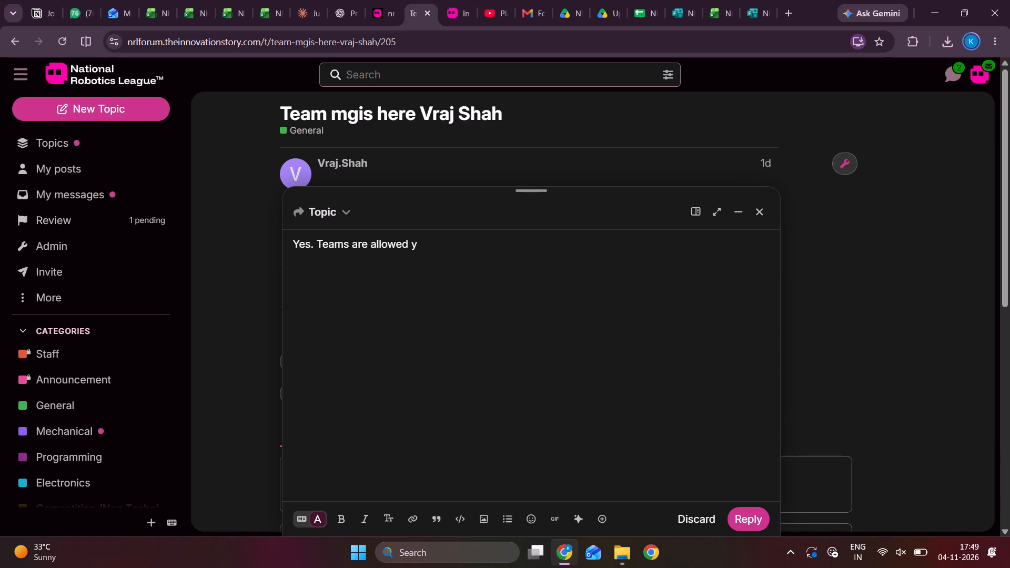
key(BackSpace)
text(to use it)
text(.)
key(space)
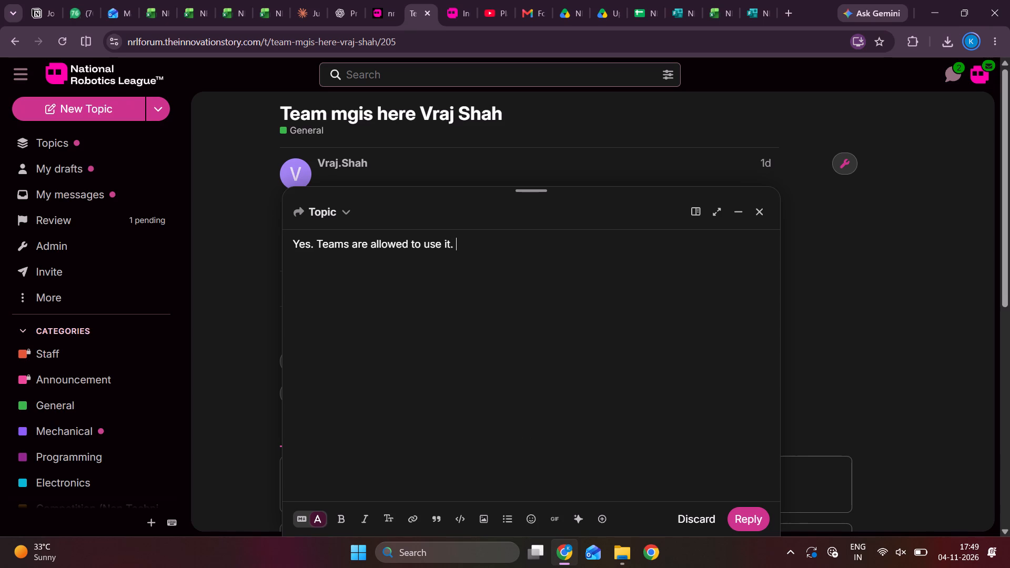
click(741, 524)
scroll(608, 338, up, 8)
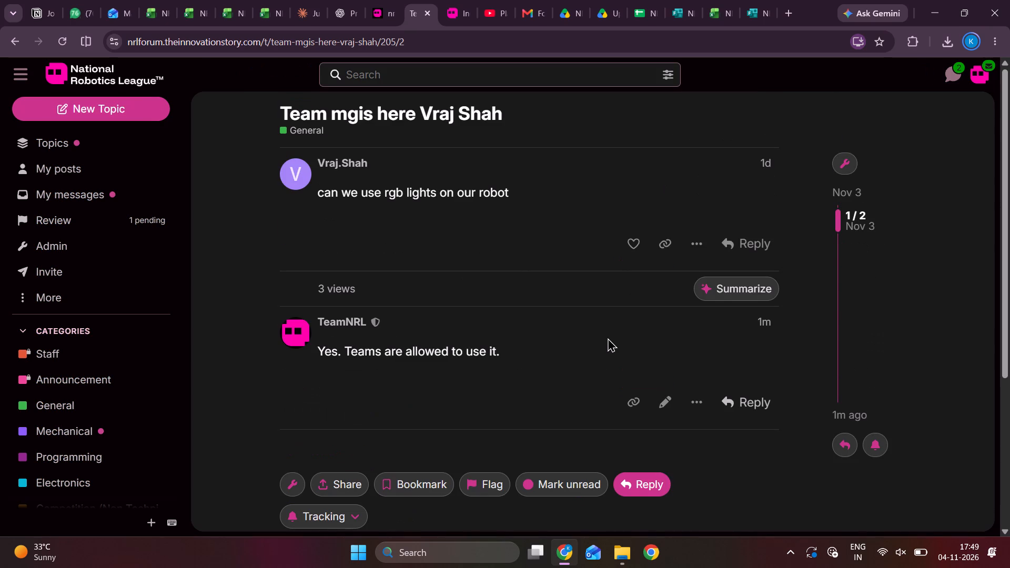
scroll(608, 338, up, 3)
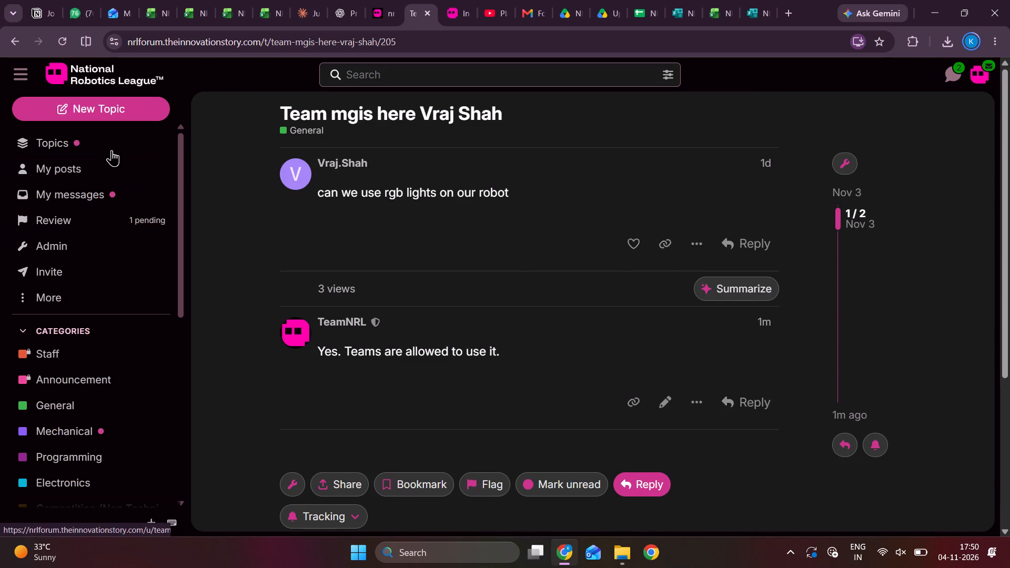
Browse the latest topics, then read the posts and replies in the Mechanical topic "NRL HYPERDRIVE | Part Selection and Export".
click(112, 150)
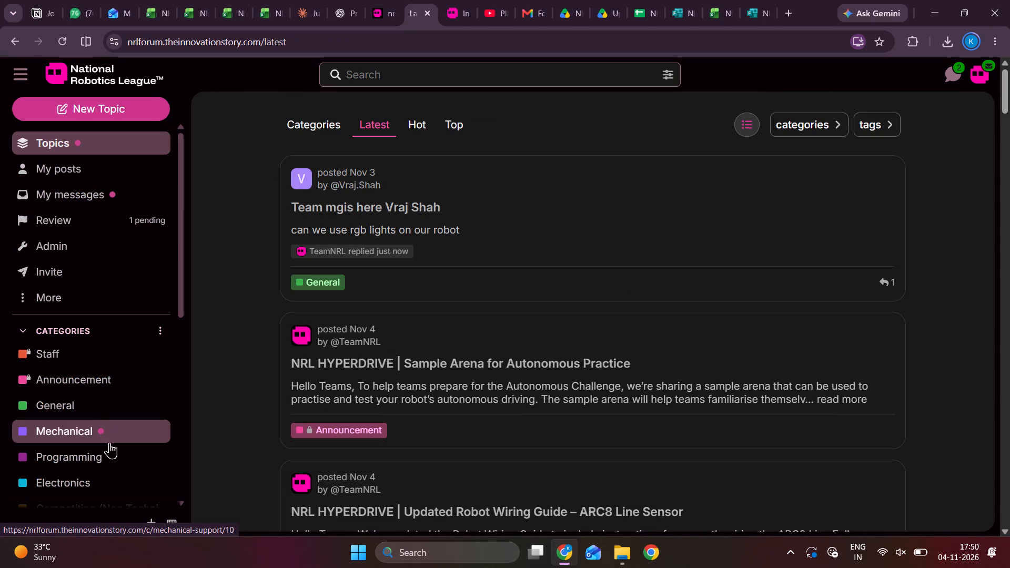
scroll(388, 460, down, 2)
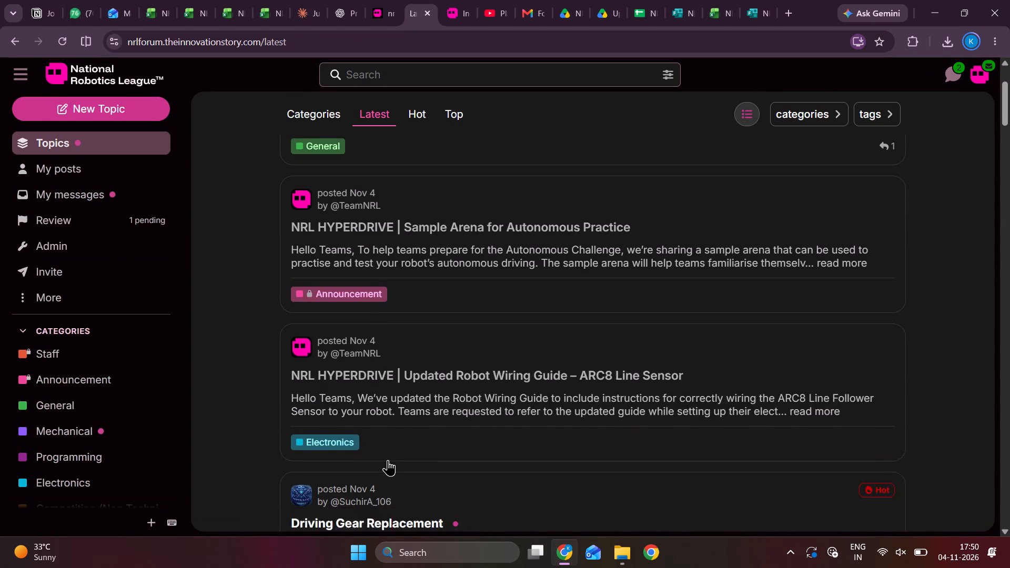
scroll(388, 460, down, 1)
click(81, 431)
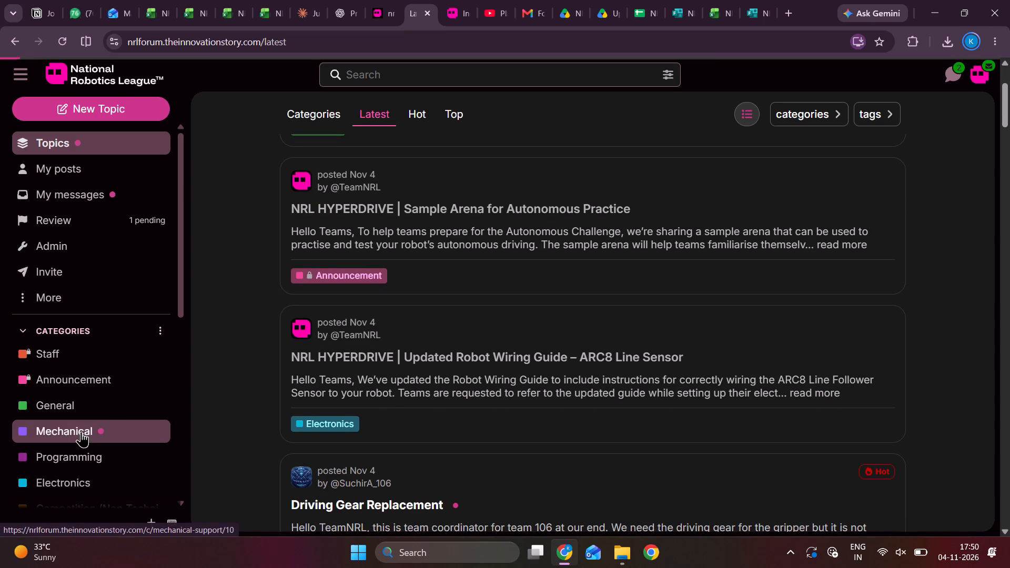
scroll(481, 340, down, 1)
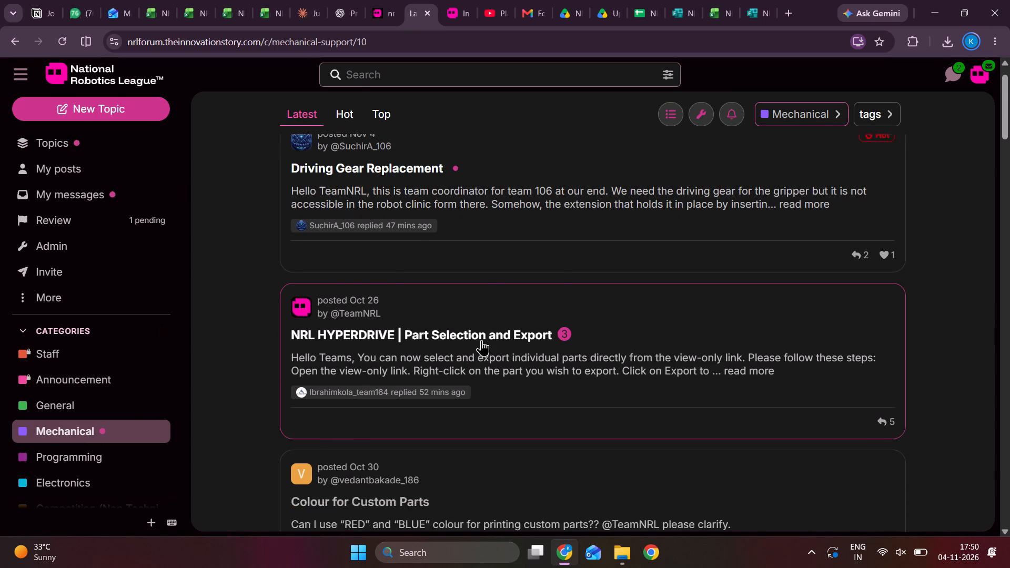
scroll(481, 340, down, 1)
click(504, 314)
scroll(503, 326, up, 1)
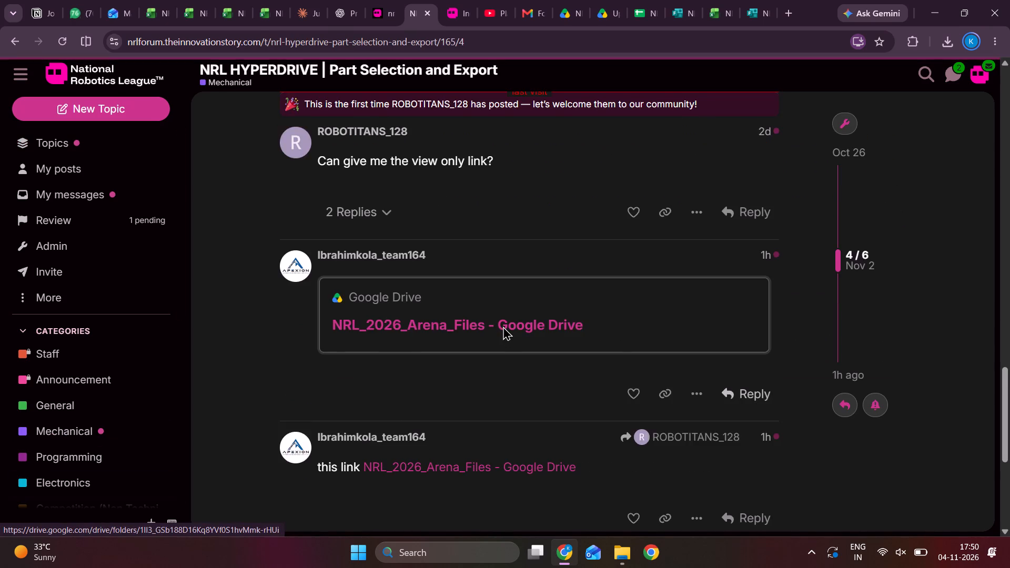
scroll(503, 326, up, 1)
scroll(503, 326, down, 4)
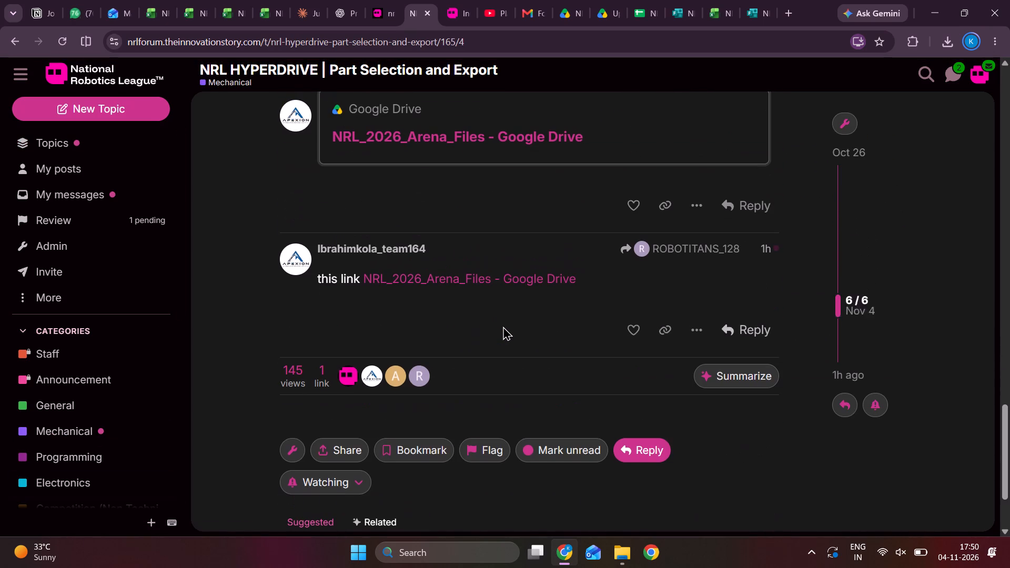
scroll(426, 305, up, 1)
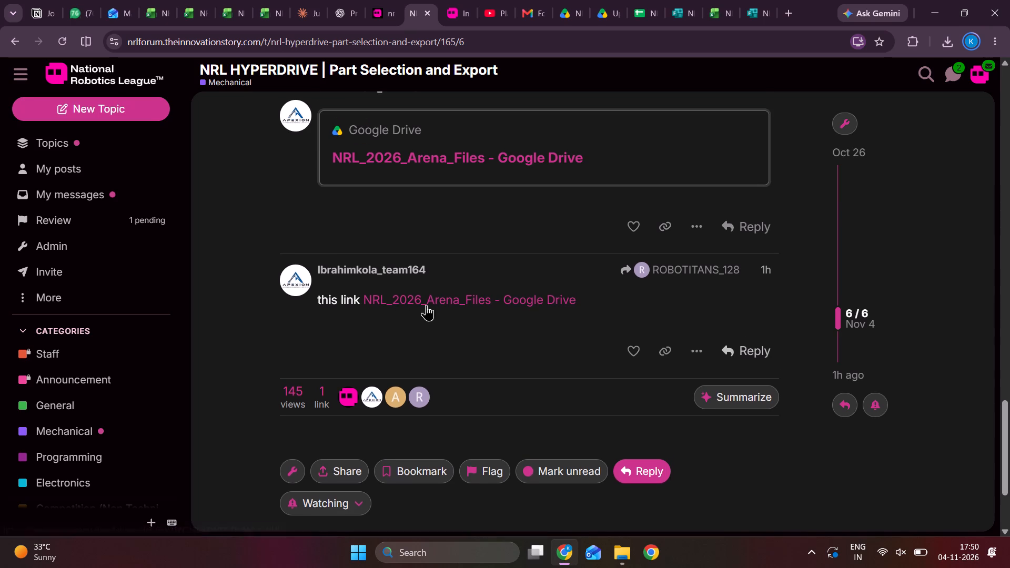
scroll(426, 305, up, 5)
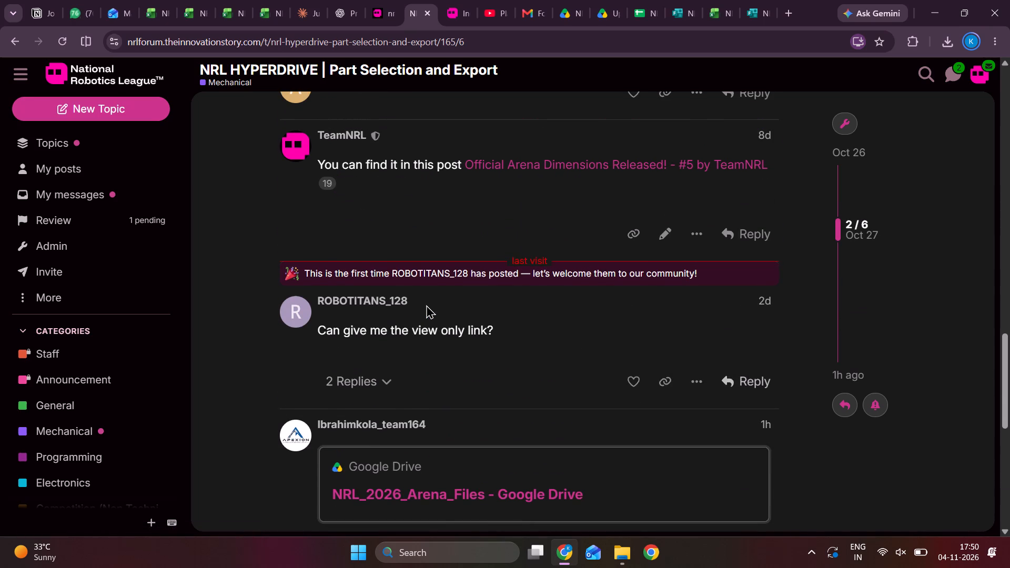
scroll(426, 305, up, 1)
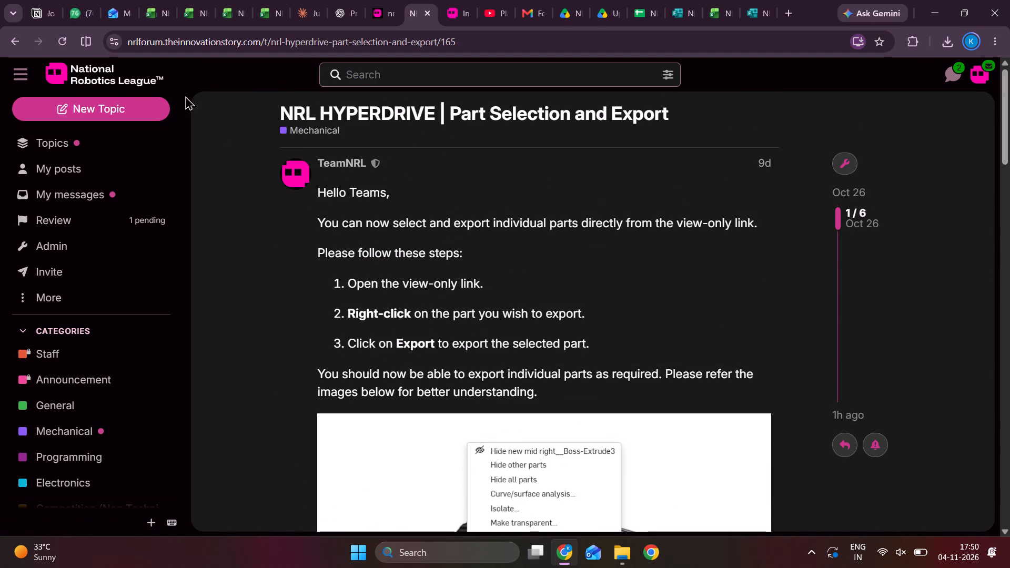
Read the Mechanical category's "Driving Gear Replacement" topic, including its photo and replies.
click(68, 424)
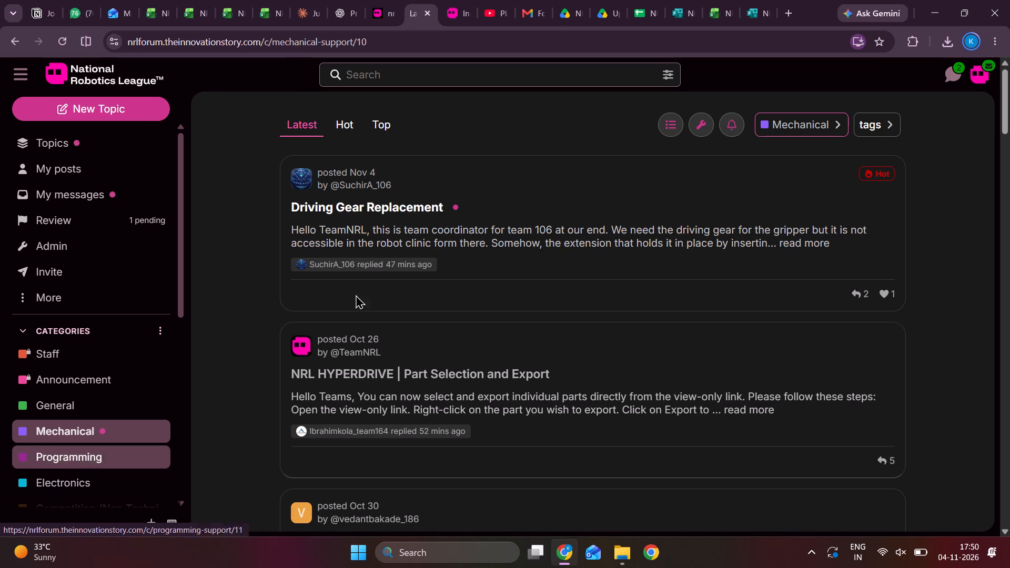
click(488, 247)
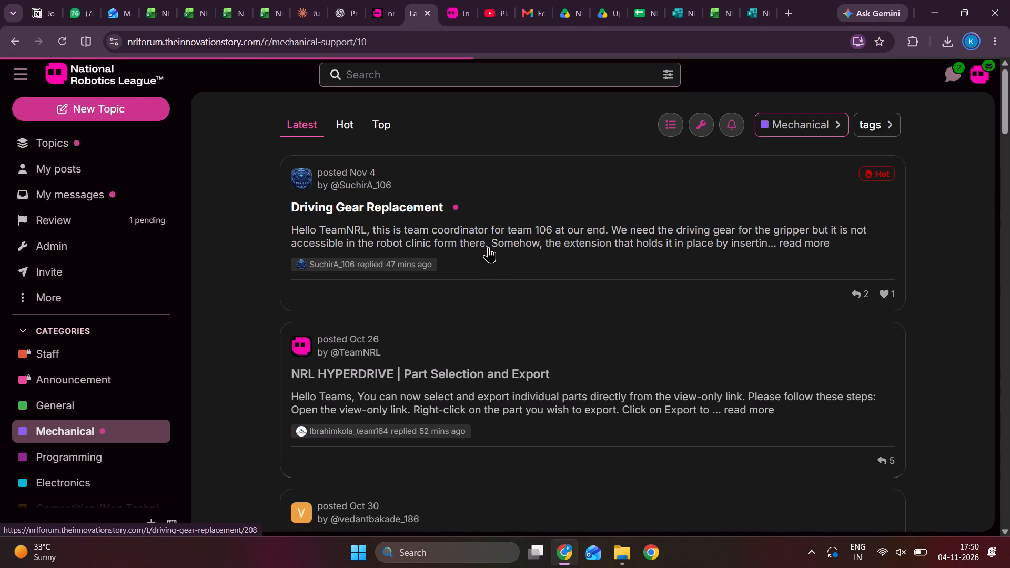
scroll(558, 340, down, 1)
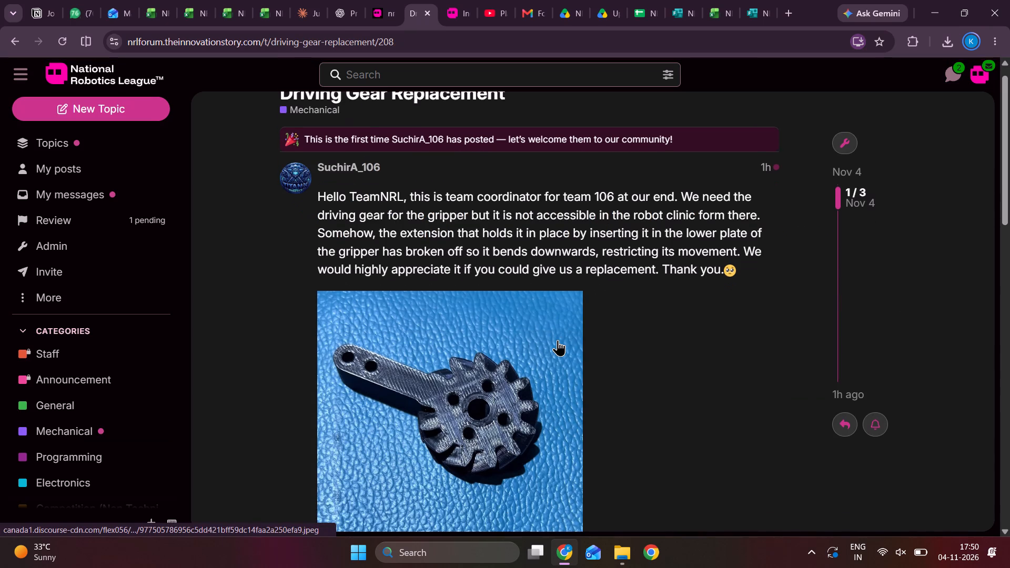
scroll(558, 340, down, 4)
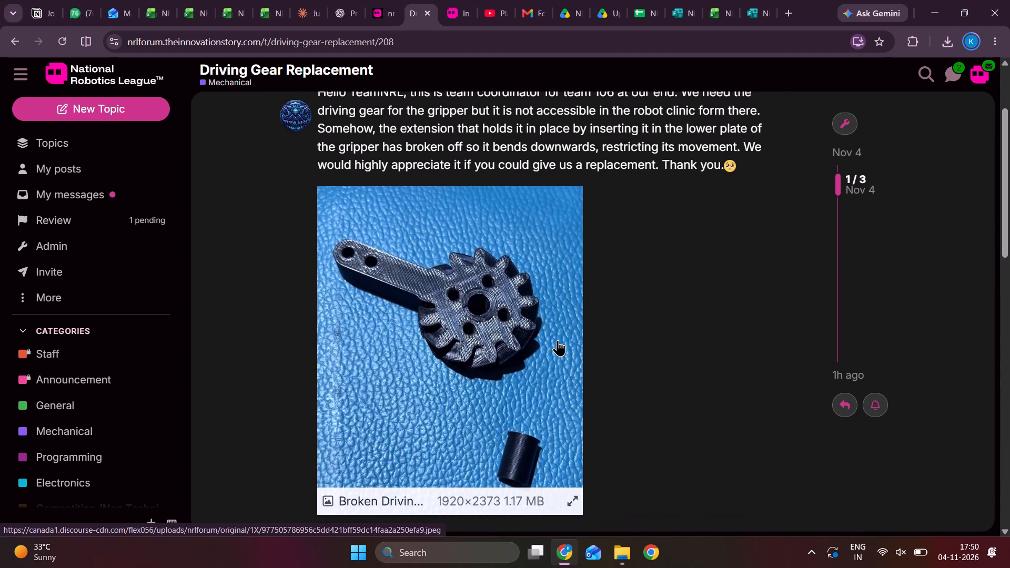
scroll(558, 340, down, 3)
scroll(558, 340, up, 1)
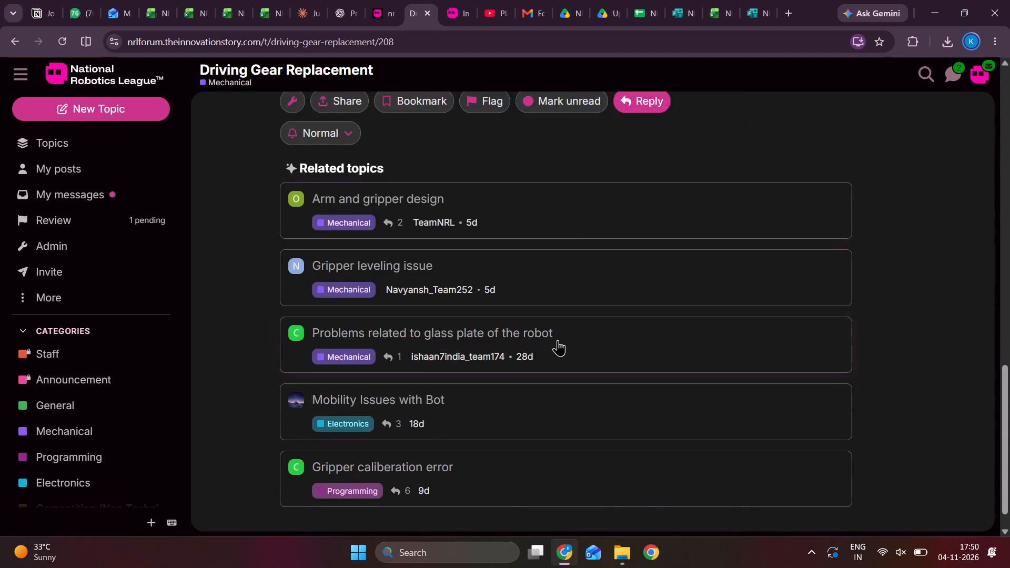
scroll(558, 340, up, 12)
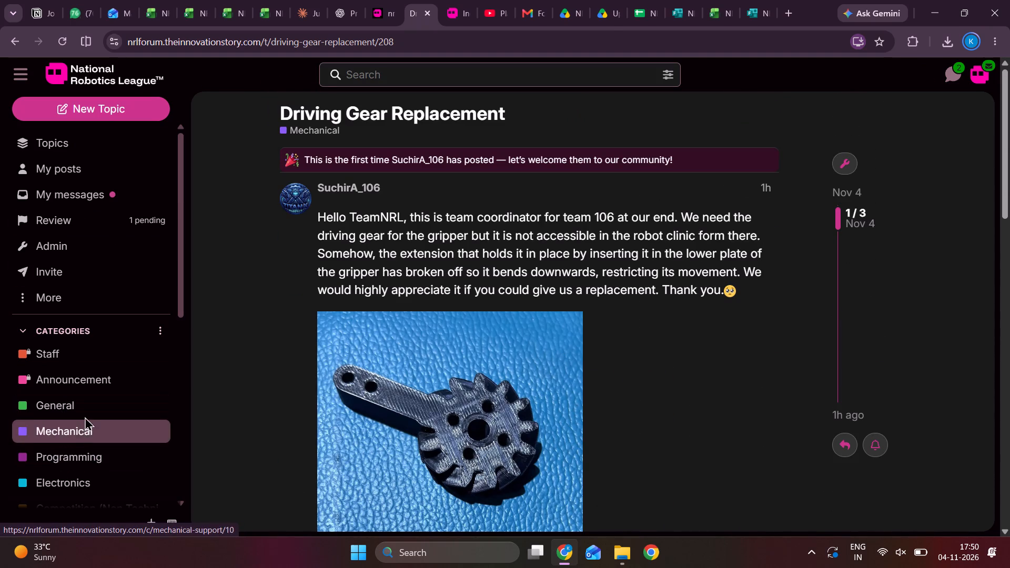
Reply to the NRL portal support ticket "Arc Line 8 sensor" with "Please check the wiring of the sensor using the updated wiring guide shared on the forum".
click(378, 0)
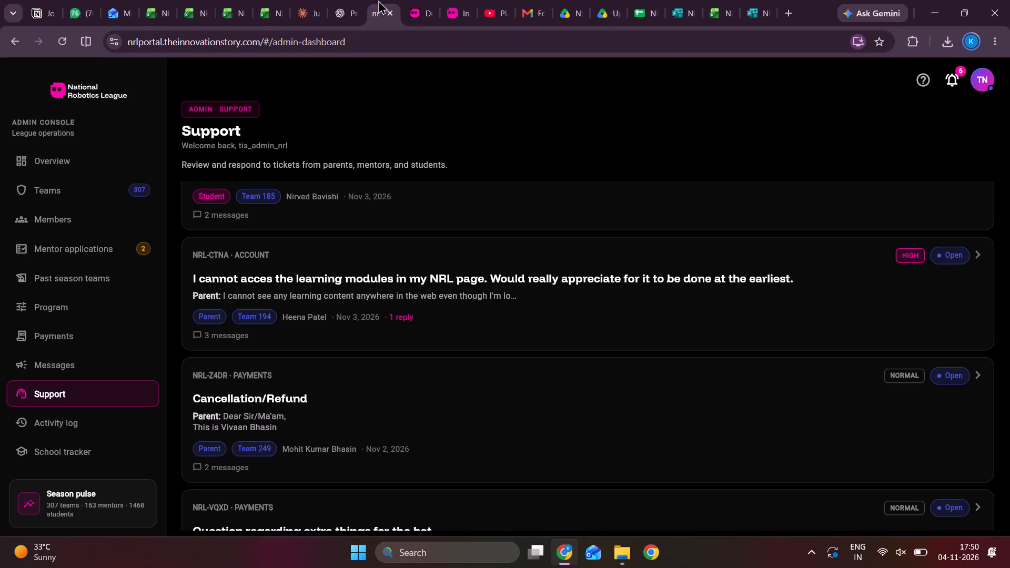
scroll(362, 355, up, 1)
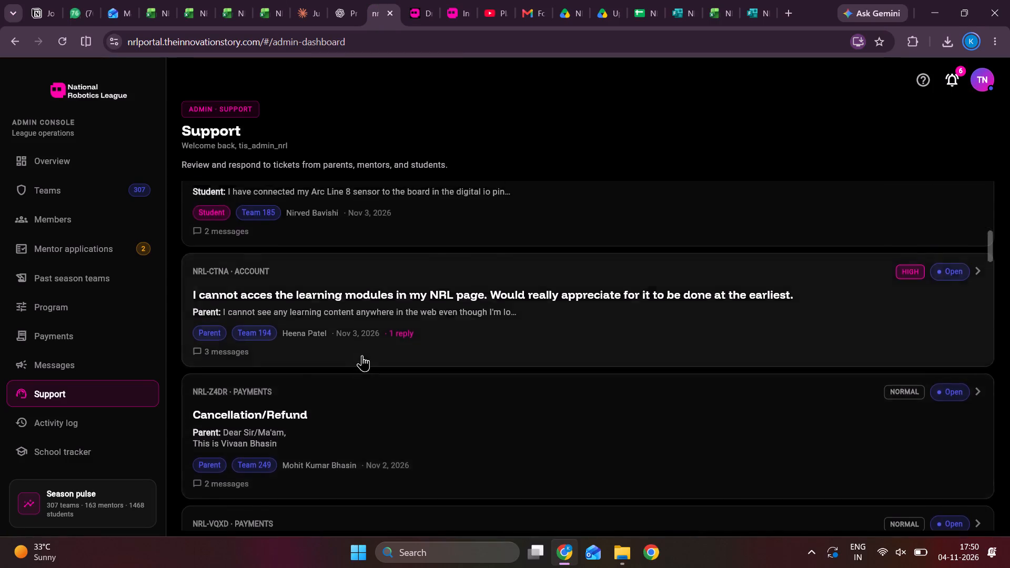
scroll(362, 355, up, 1)
click(386, 304)
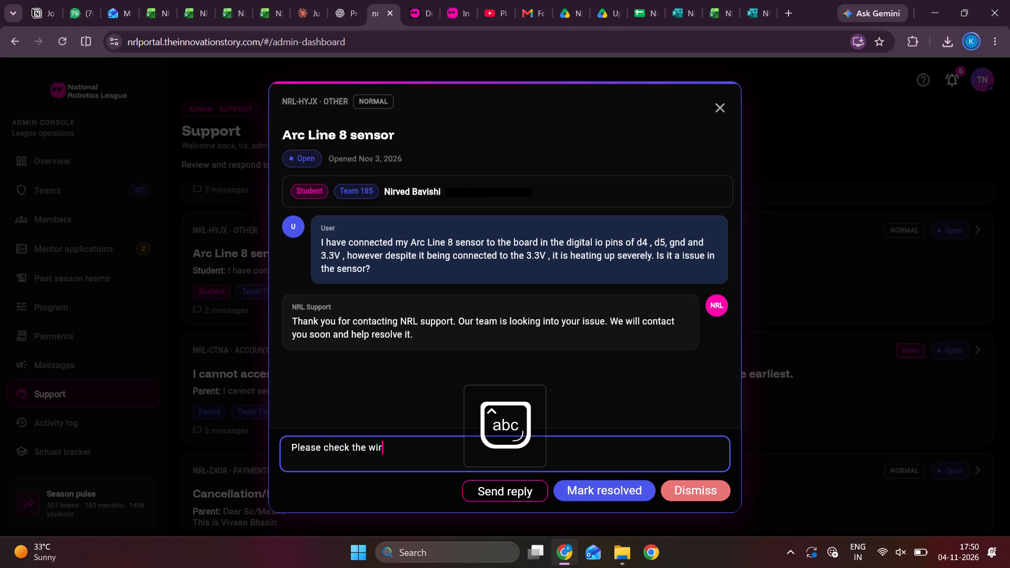
key(BackSpace)
text(r)
key(space)
key(BackSpace)
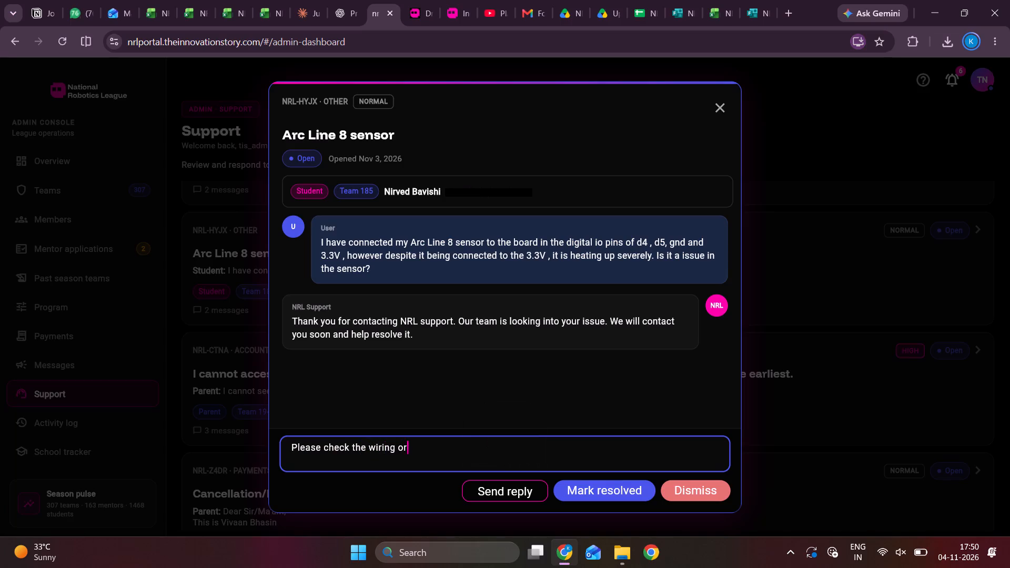
key(BackSpace)
text(f the sensor using the uodates)
key(space)
key(BackSpace)
key(BackSpace)
key(BackSpace)
key(BackSpace)
key(BackSpace)
key(BackSpace)
key(BackSpace)
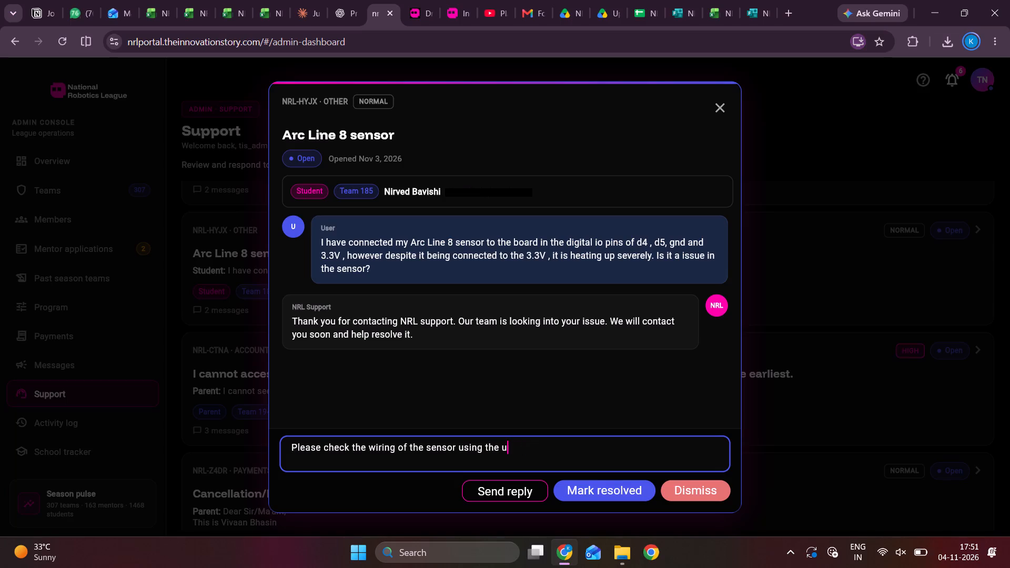
text(pdates wri)
key(BackSpace)
key(BackSpace)
text(iring guide giving)
key(BackSpace)
key(BackSpace)
key(BackSpace)
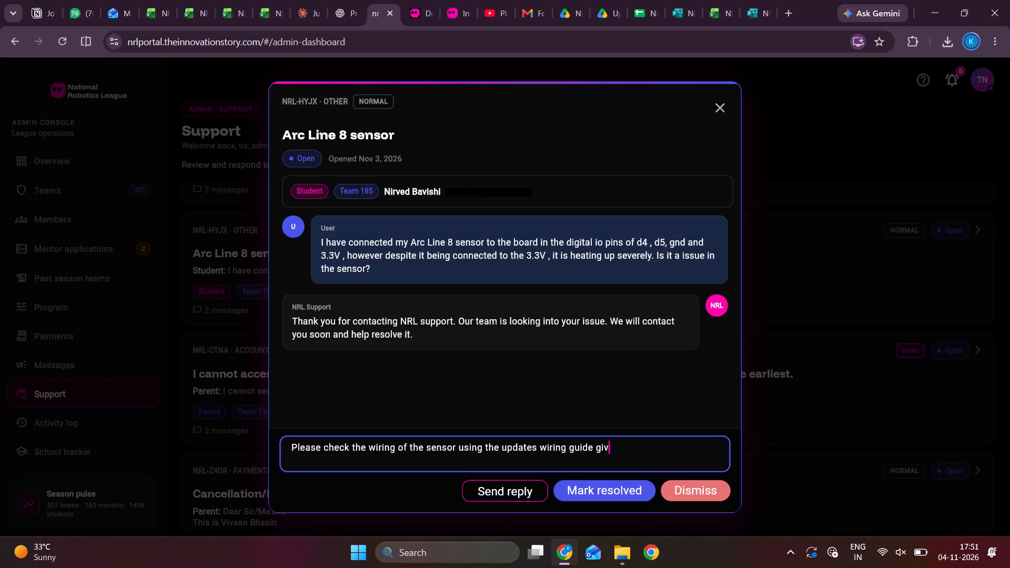
text(en)
key(space)
key(BackSpace)
key(BackSpace)
key(BackSpace)
key(BackSpace)
key(BackSpace)
key(BackSpace)
text(shared on the forum)
key(space)
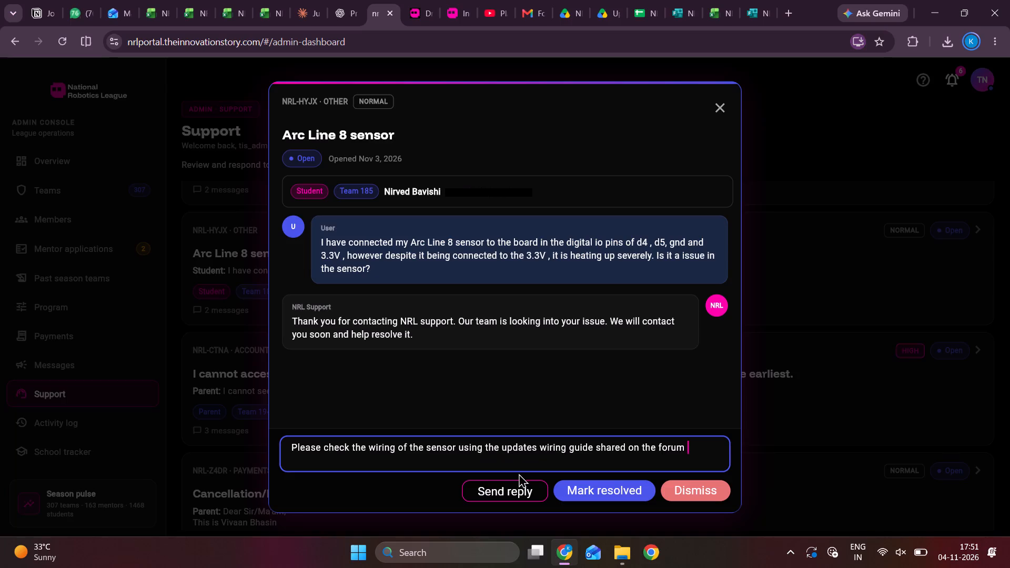
click(537, 452)
key(BackSpace)
key(d)
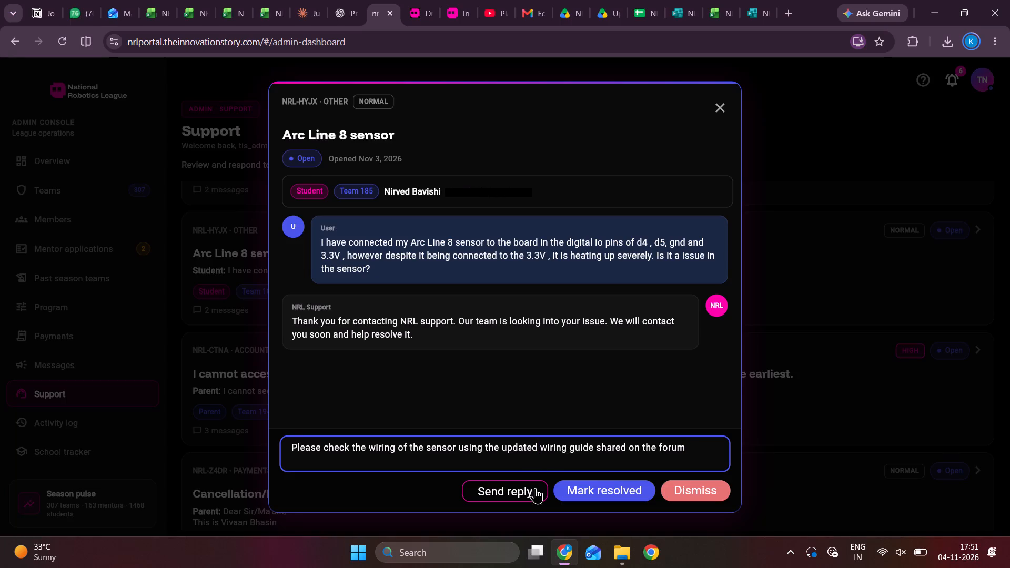
click(532, 492)
click(808, 414)
Start a reply to the "Question regarding extra things for the bot" ticket: "Yes they are allowed to do so. You can make all the modifications to the".
scroll(528, 373, down, 1)
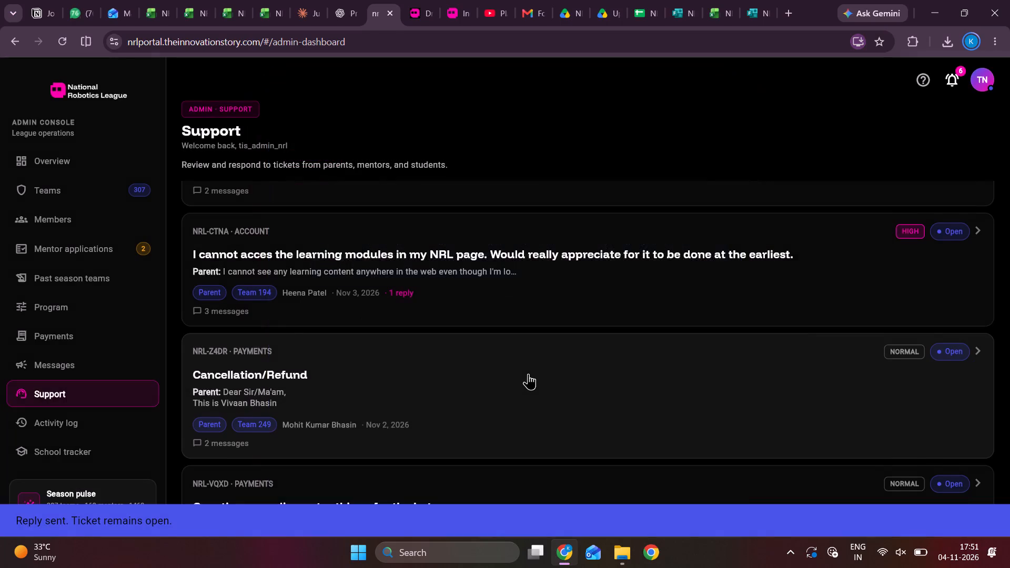
scroll(528, 373, down, 1)
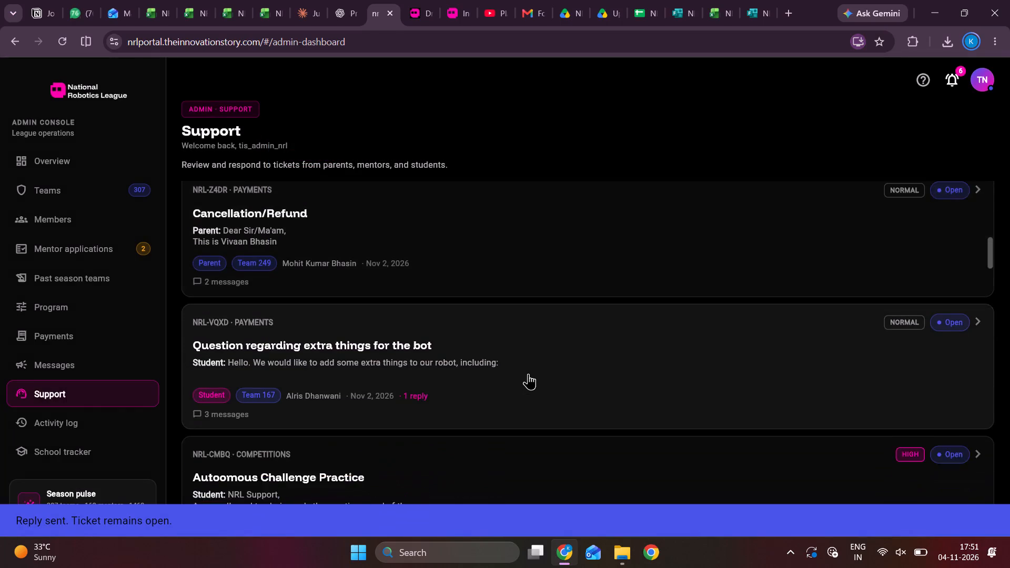
scroll(528, 373, down, 1)
click(528, 367)
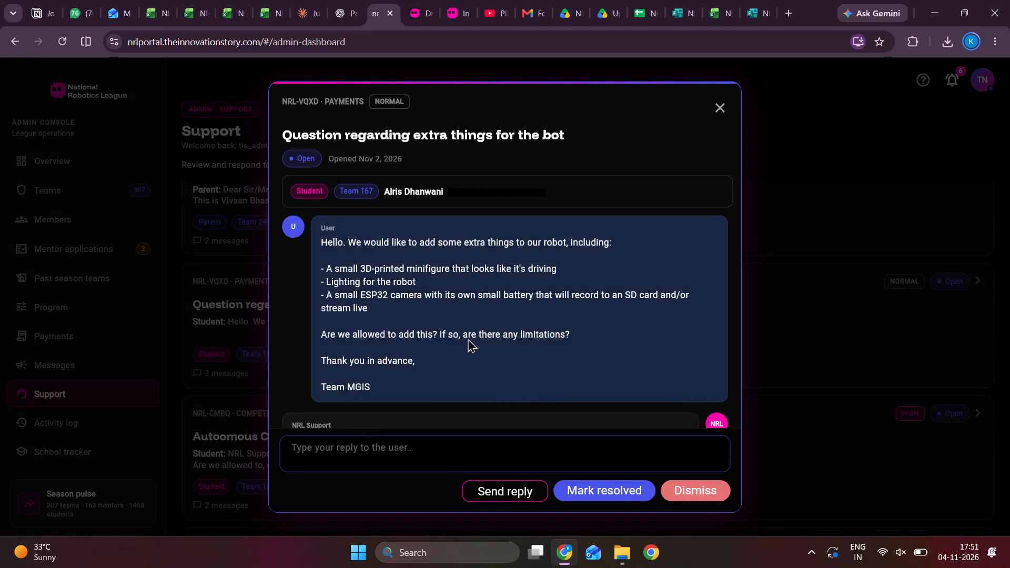
scroll(453, 391, down, 1)
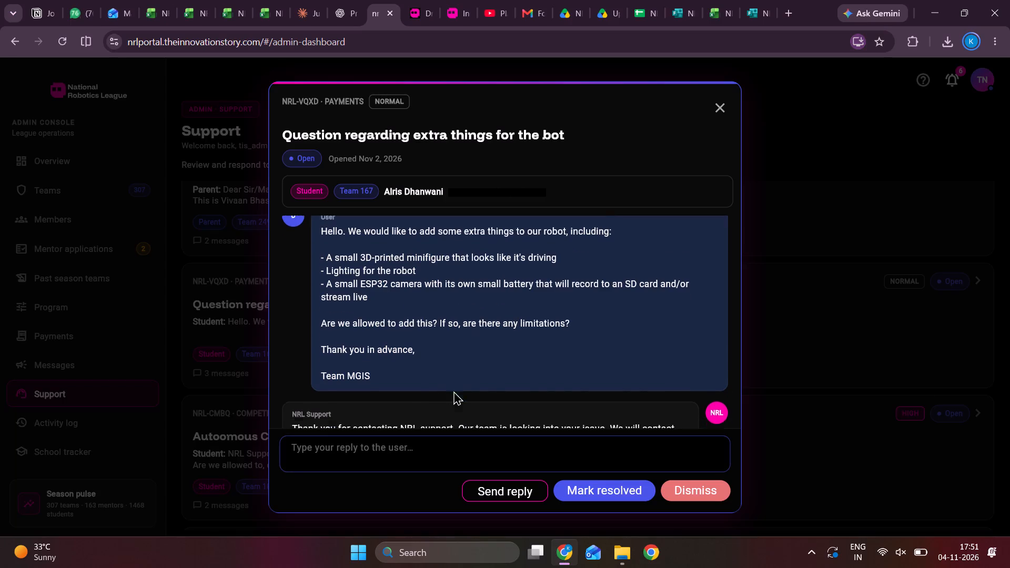
scroll(453, 391, down, 2)
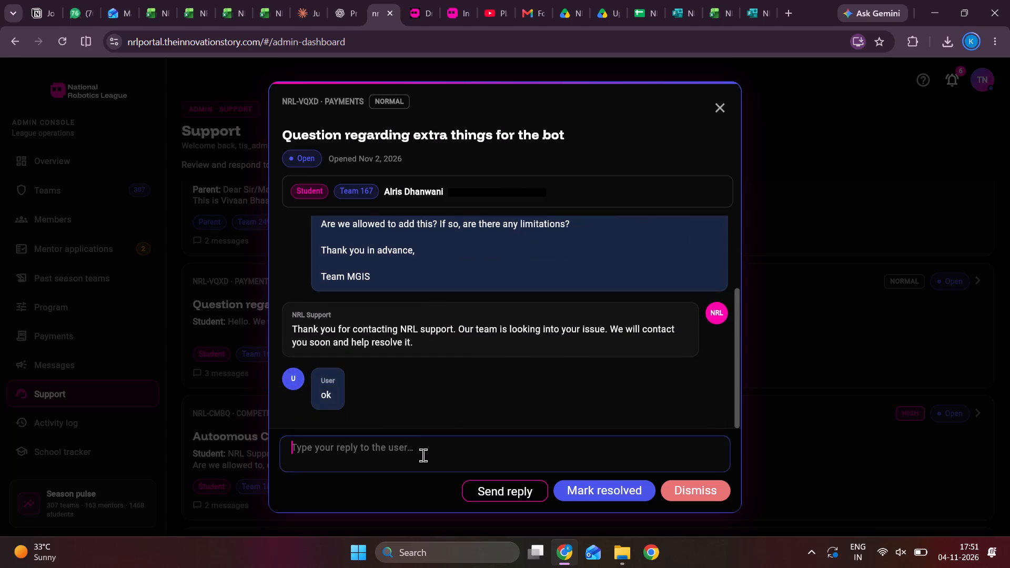
click(423, 455)
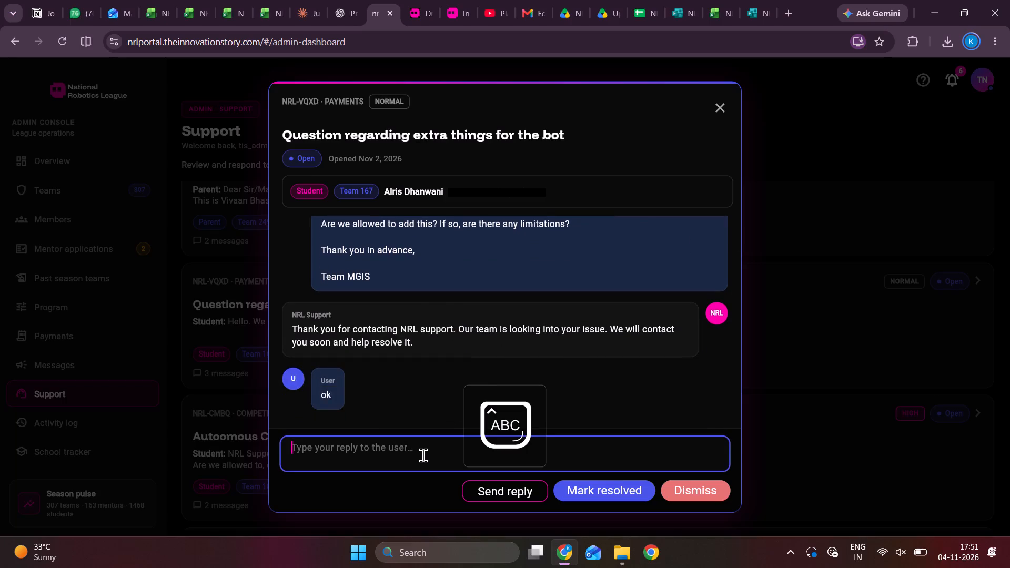
text(es they are allowed to do so)
key(space)
text(exce)
key(BackSpace)
key(BackSpace)
key(BackSpace)
key(BackSpace)
key(BackSpace)
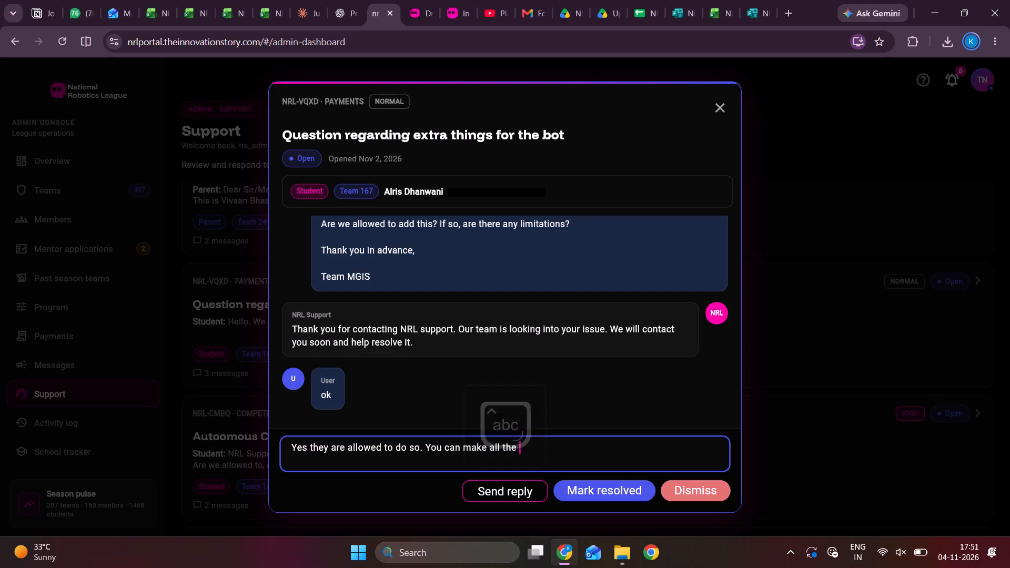
text(modifications to the)
key(space)
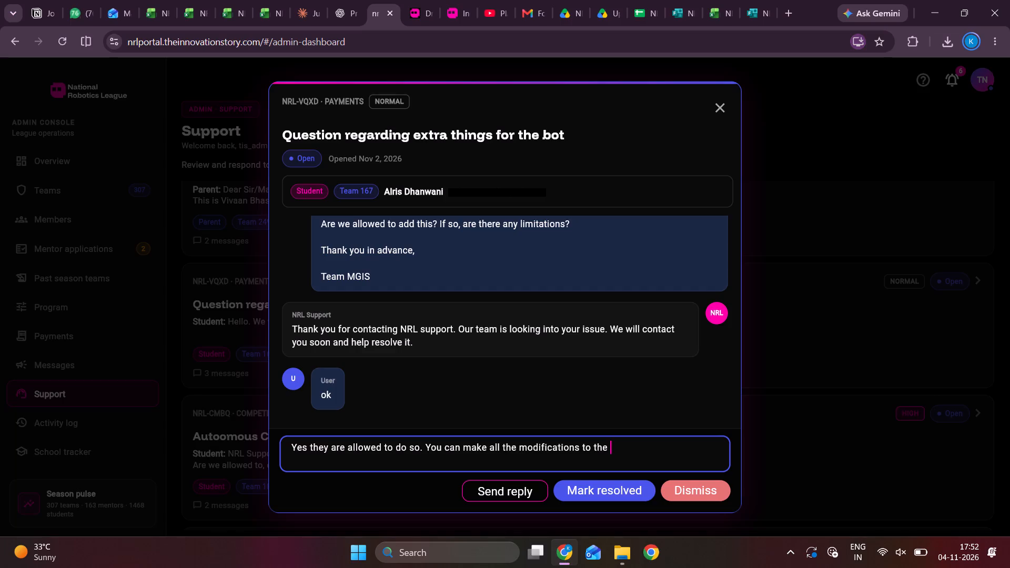
Complete the reply with "robot as long as it complies with the robot construction rules in the game manual." and send it.
text(robot as w)
key(BackSpace)
text(long as)
key(space)
text(it o)
key(BackSpace)
text(complies)
key(space)
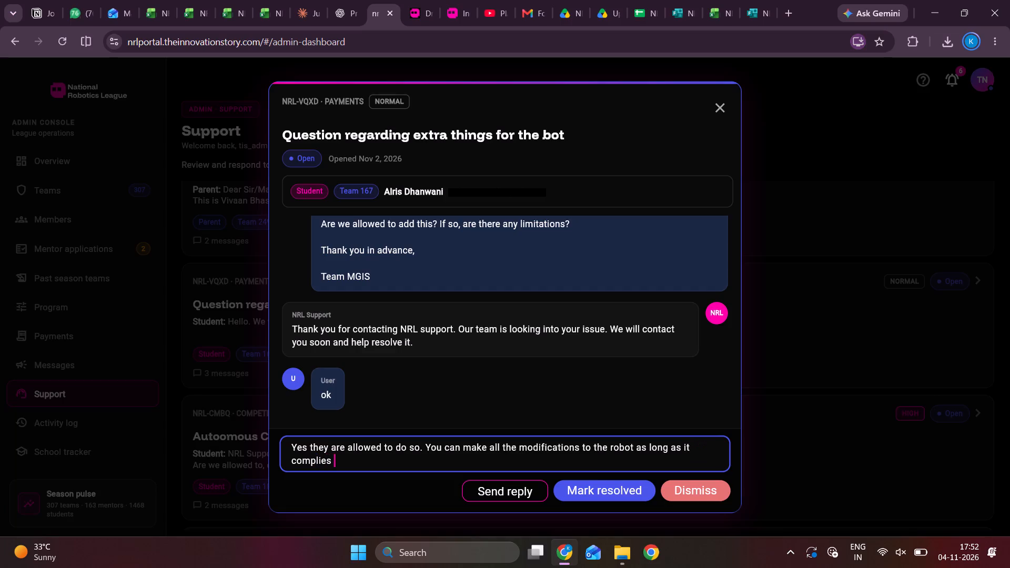
key(i)
key(BackSpace)
text(with)
key(space)
key(t)
key(BackSpace)
text(the robot cond)
key(BackSpace)
text(stu)
key(BackSpace)
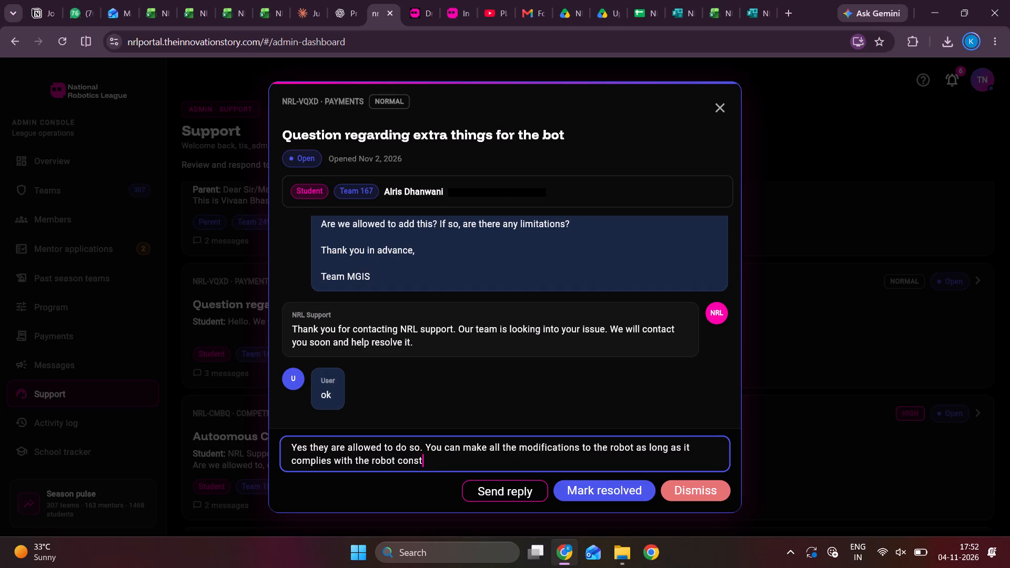
text(rsuction)
key(space)
key(BackSpace)
key(BackSpace)
key(BackSpace)
key(BackSpace)
key(BackSpace)
key(BackSpace)
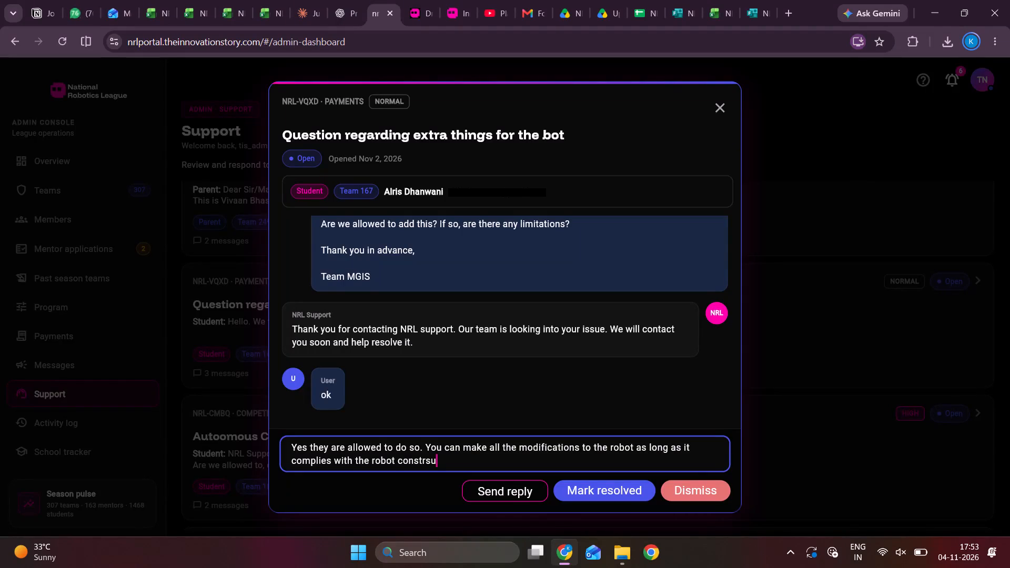
key(BackSpace)
key(BackSpace)
text(uction rules)
key(space)
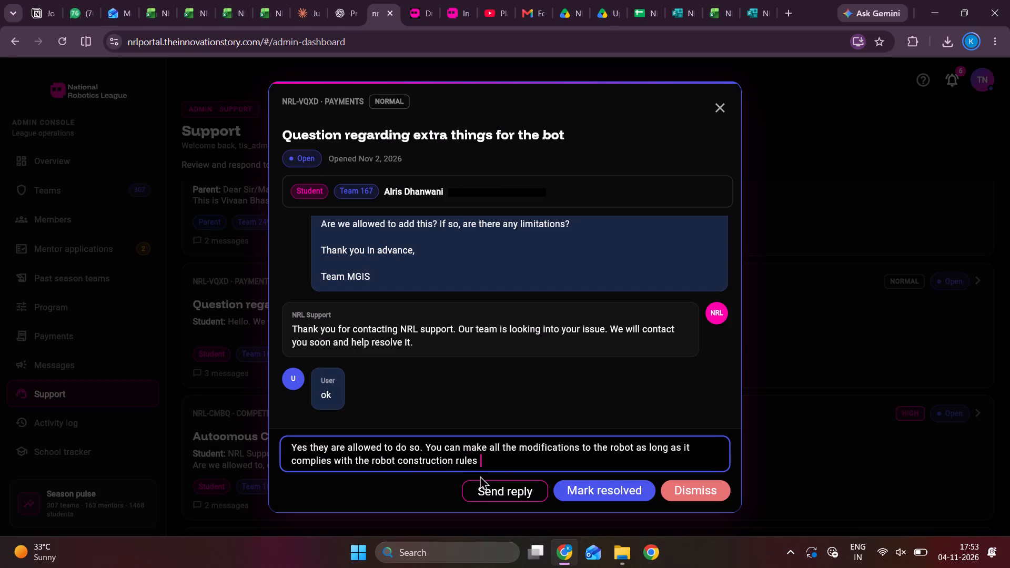
text(in the gam,e)
key(space)
key(BackSpace)
key(BackSpace)
key(BackSpace)
text(e manual.)
key(space)
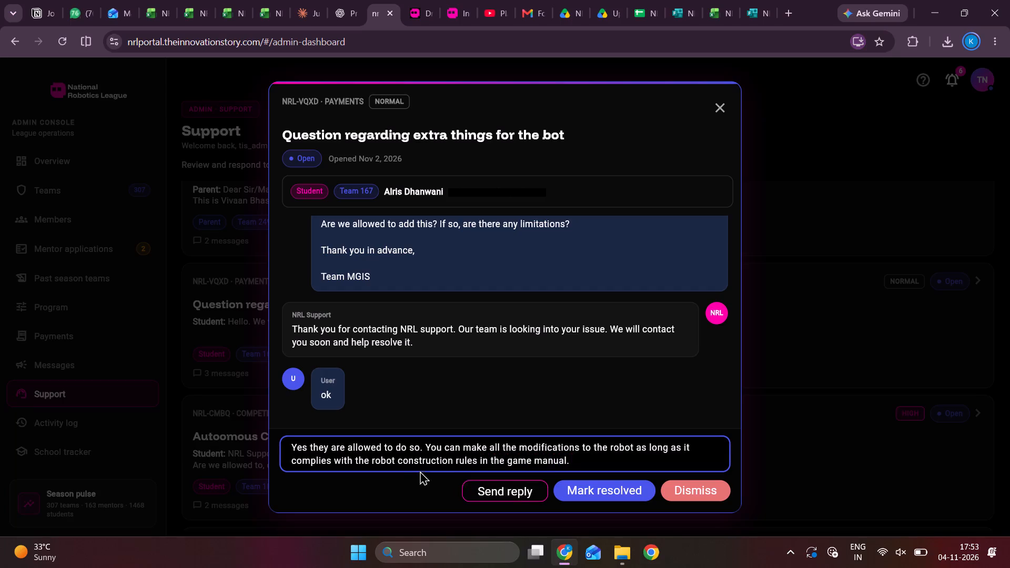
click(477, 481)
click(581, 492)
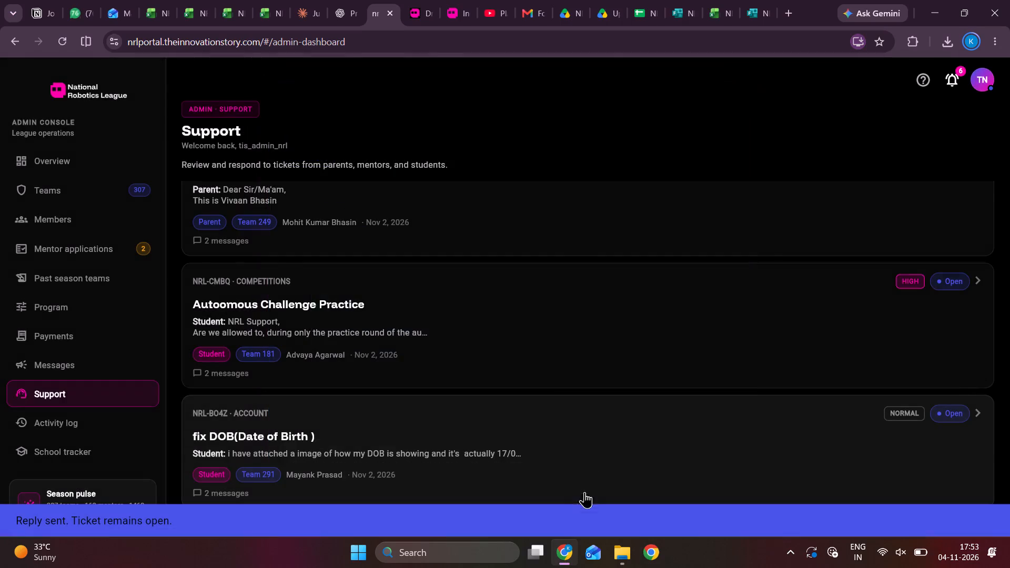
Read the "Autoomous Challenge Practice" ticket and check the forum's latest topics and Announcement category for the Autonomous Challenge information.
click(558, 370)
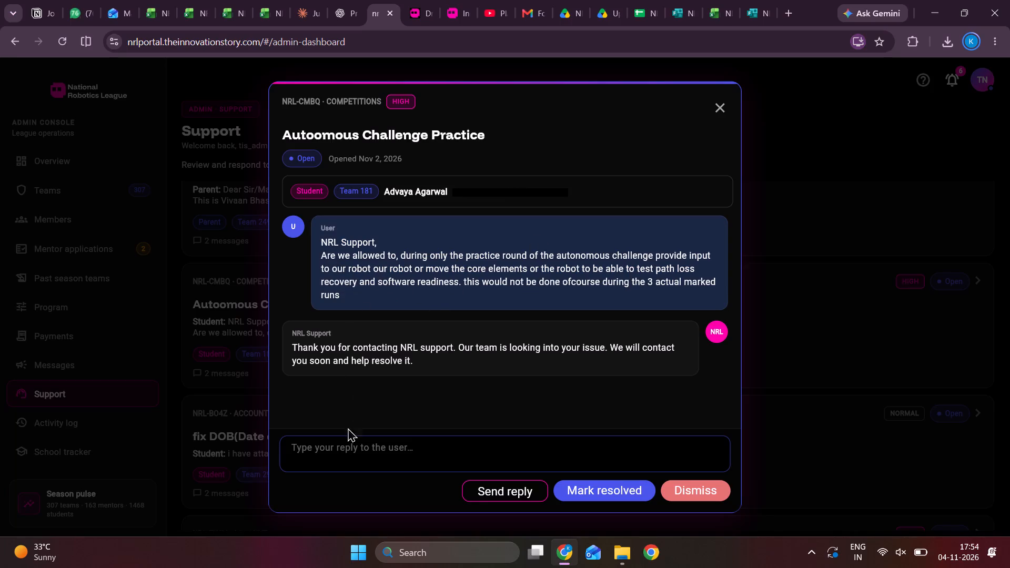
click(347, 441)
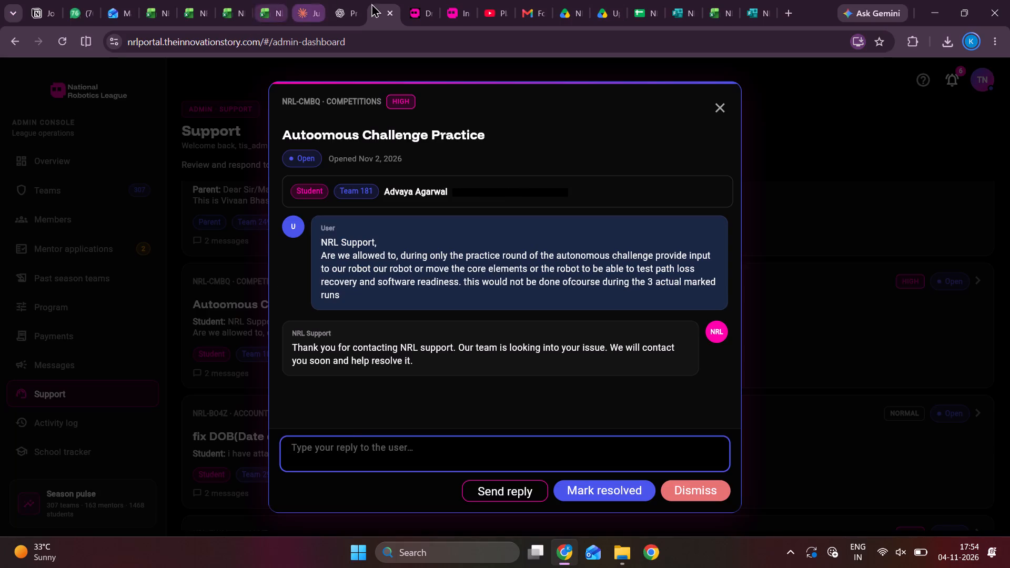
click(427, 1)
click(223, 202)
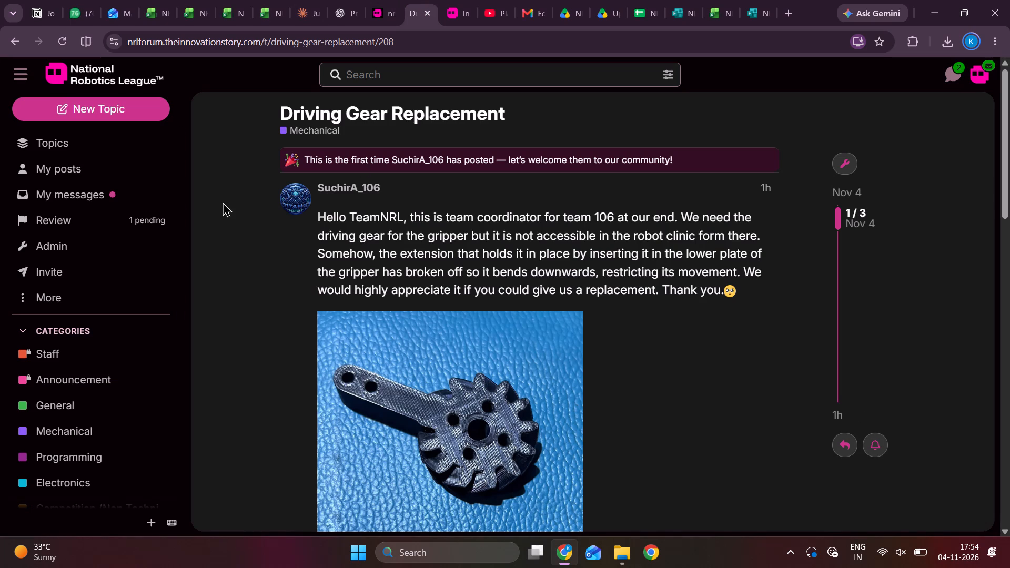
click(118, 154)
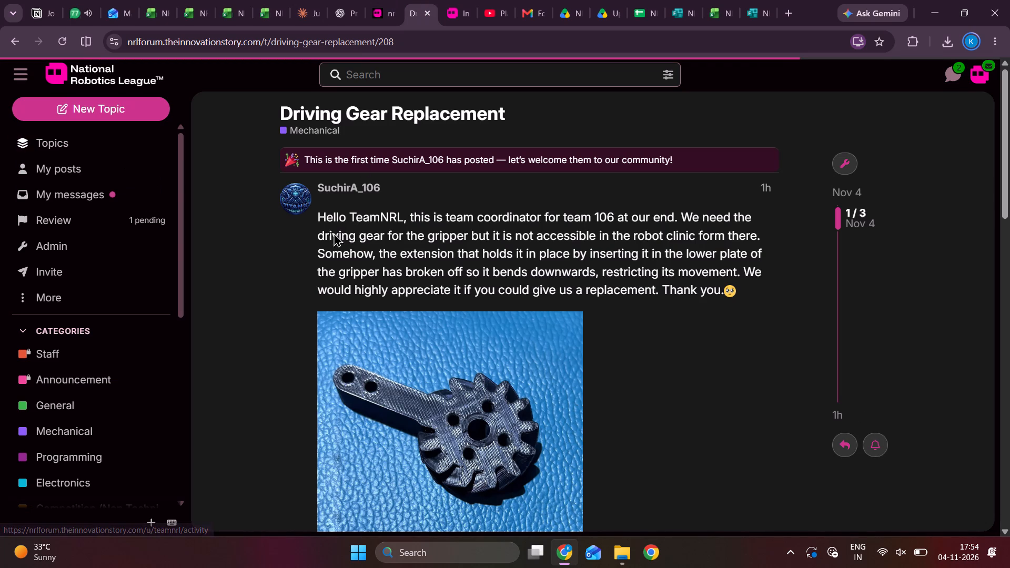
scroll(389, 343, down, 2)
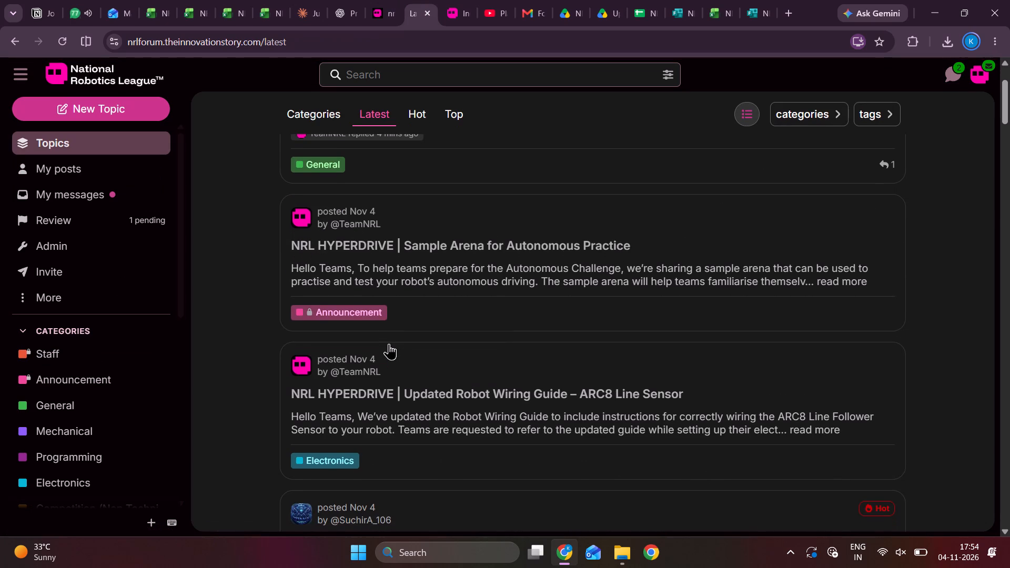
click(130, 374)
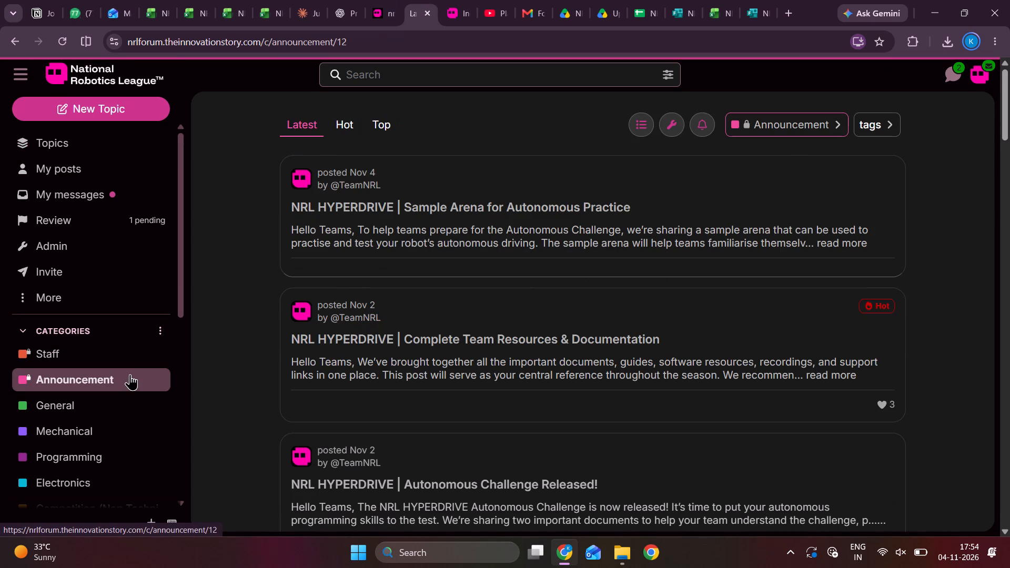
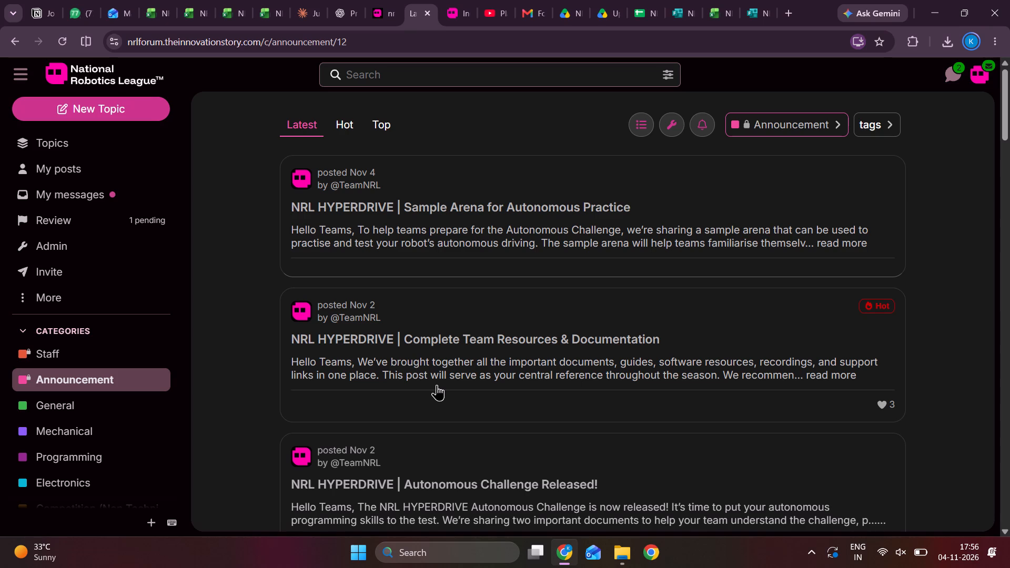
Open the "Complete Team Resources & Documentation" announcement, find the Construction & Electronics Build-Along recording, and bring up the options for its link.
scroll(437, 384, down, 1)
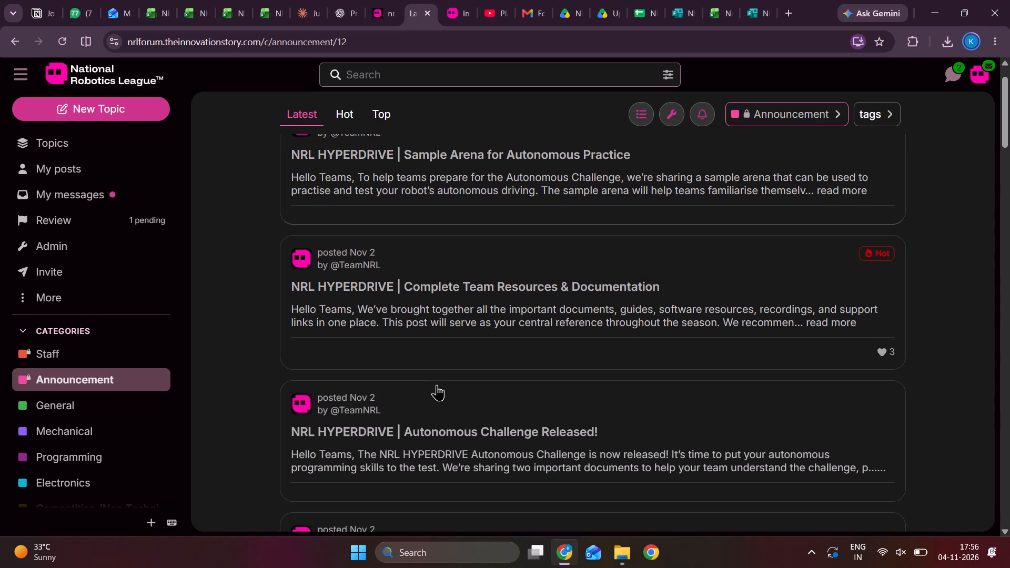
click(474, 343)
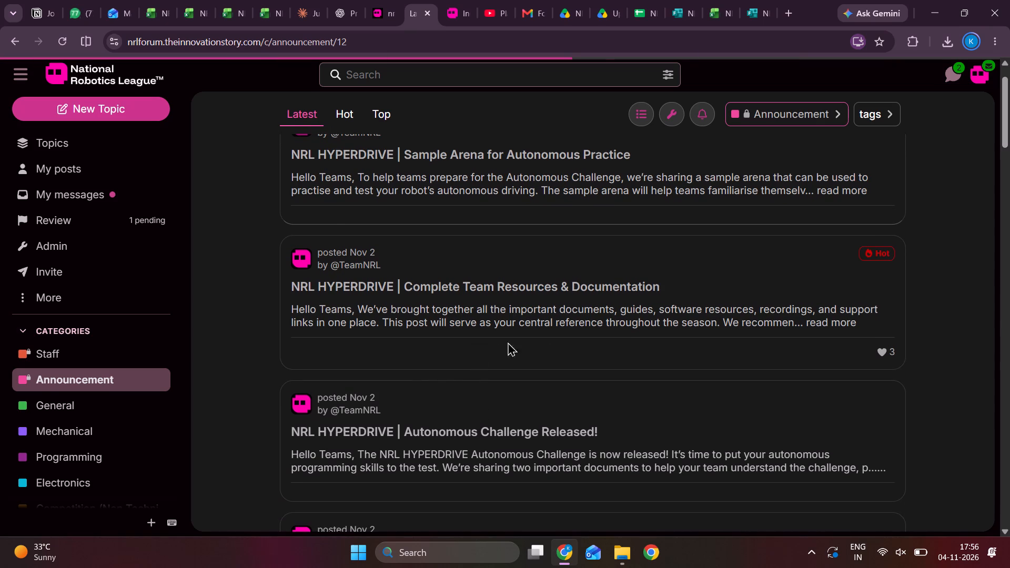
scroll(645, 301, down, 4)
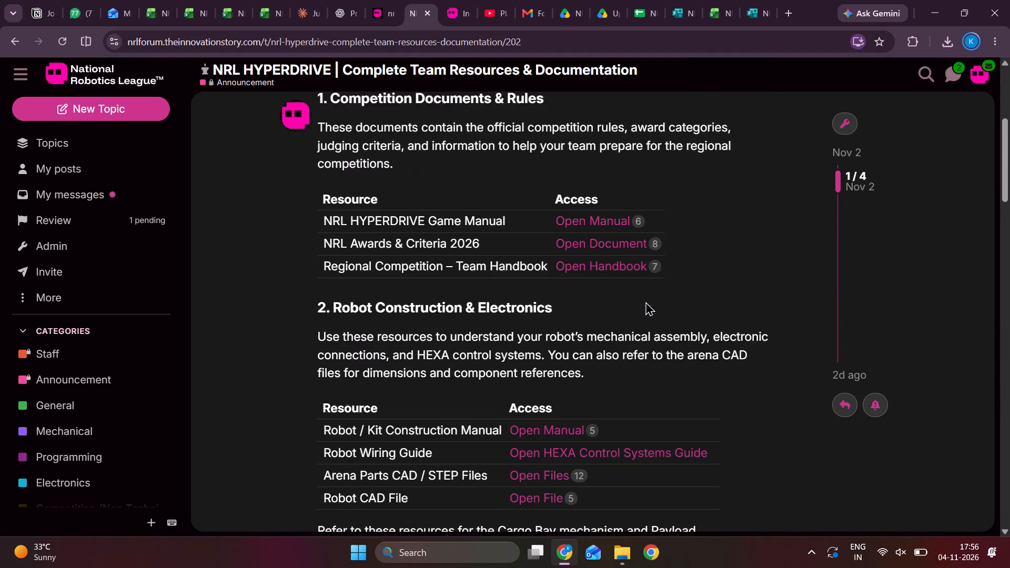
scroll(645, 301, down, 3)
scroll(548, 348, down, 1)
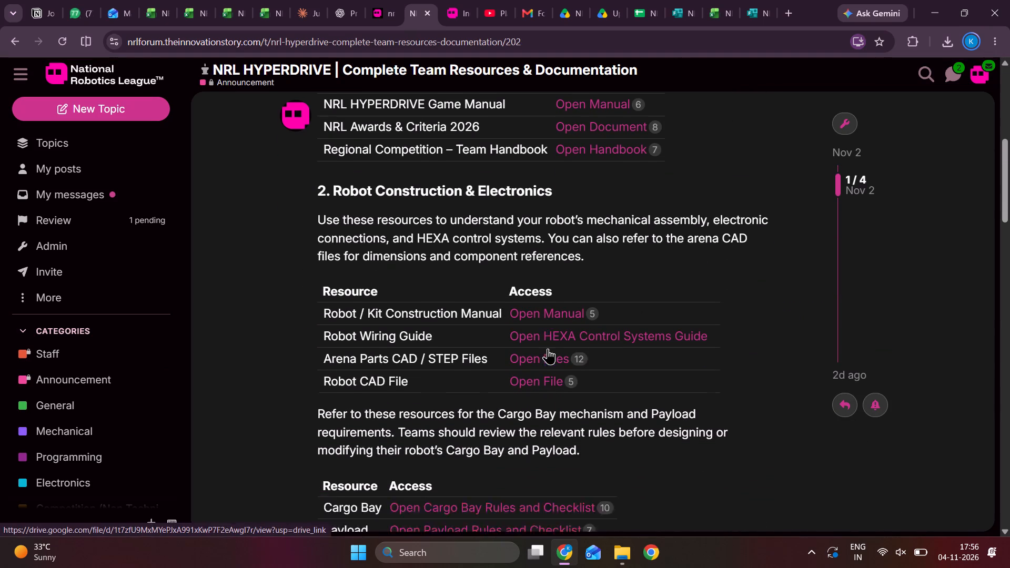
scroll(548, 348, down, 2)
scroll(540, 283, down, 2)
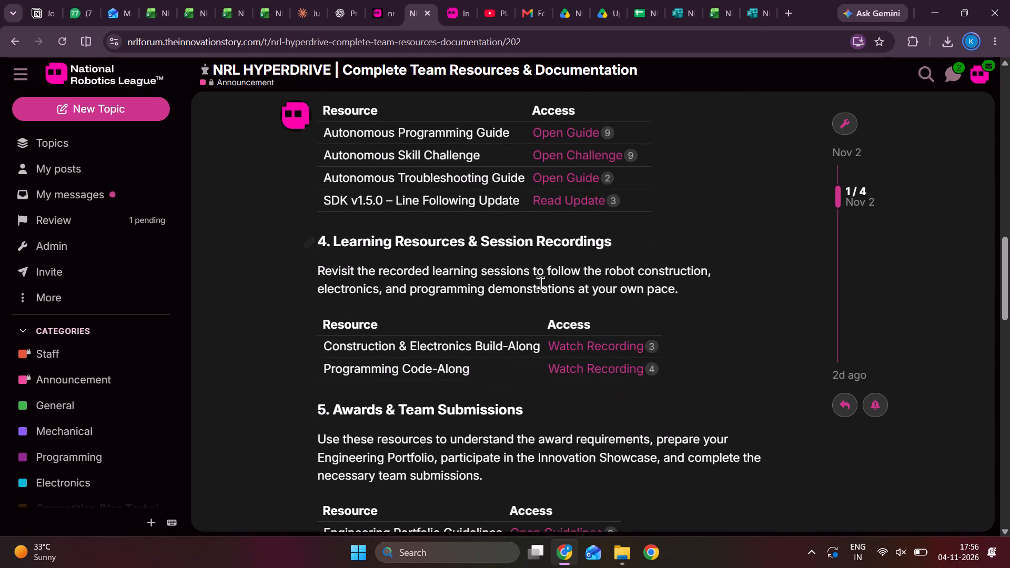
scroll(540, 283, down, 2)
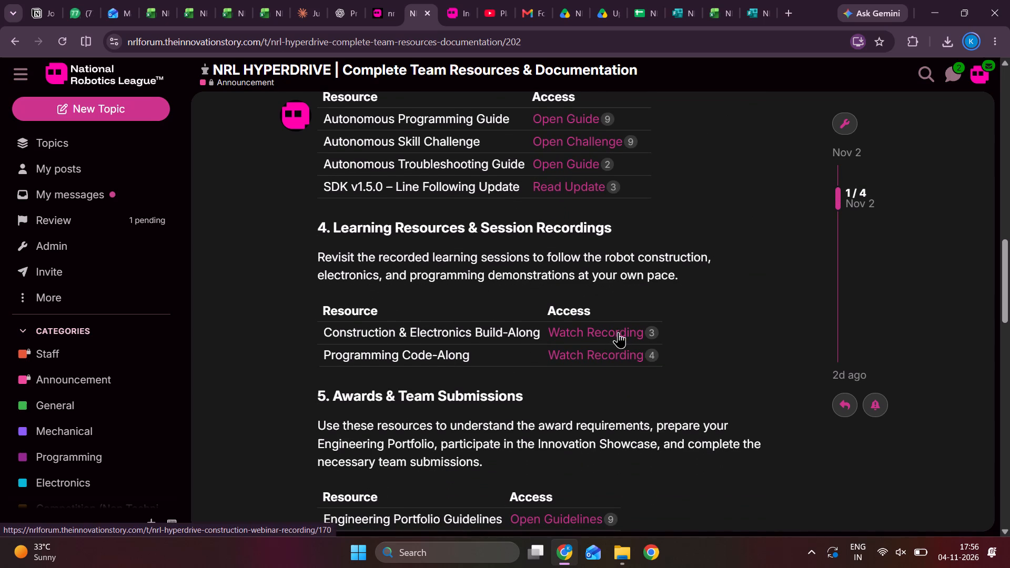
right_click(618, 332)
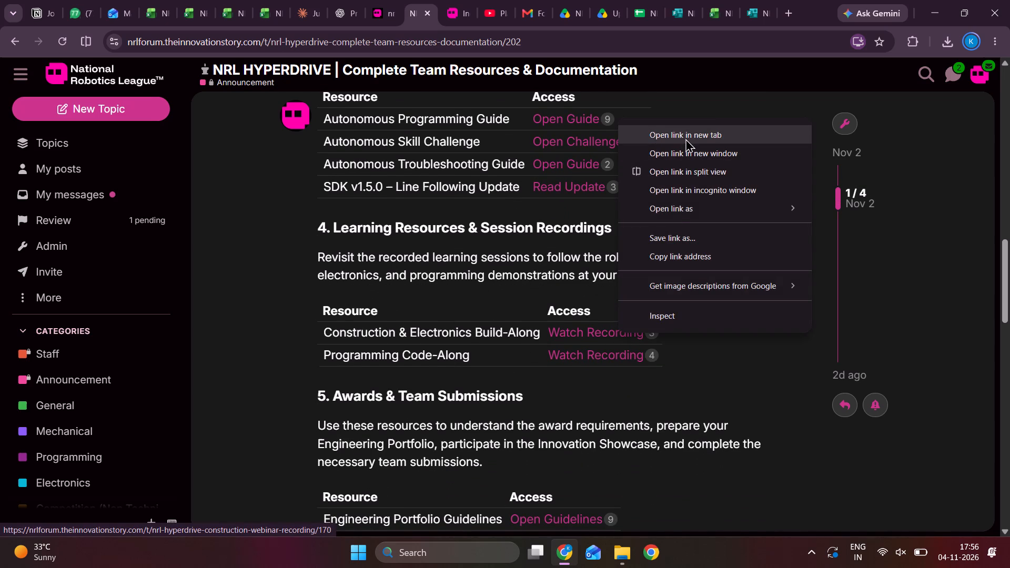
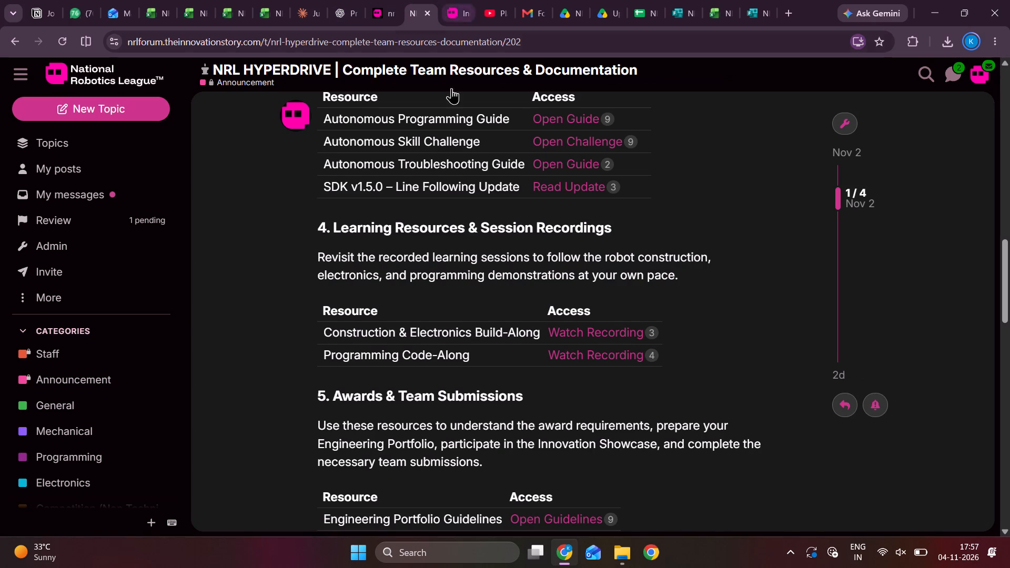
Find the Autonomous Challenge resources in the announcement and open the Autonomous Skill Challenge manual.
scroll(401, 268, down, 2)
scroll(401, 268, up, 2)
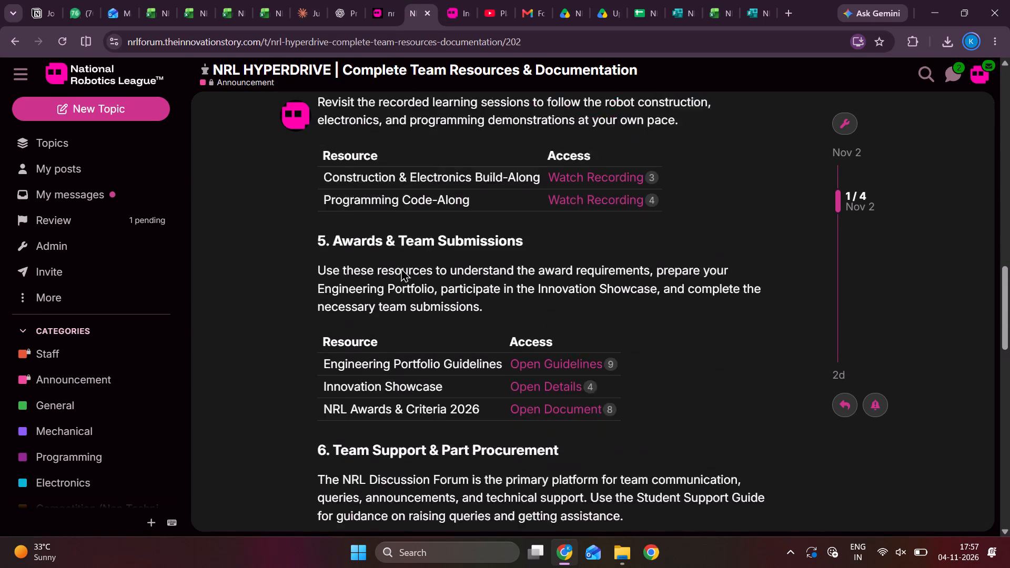
scroll(401, 268, up, 1)
scroll(401, 268, down, 2)
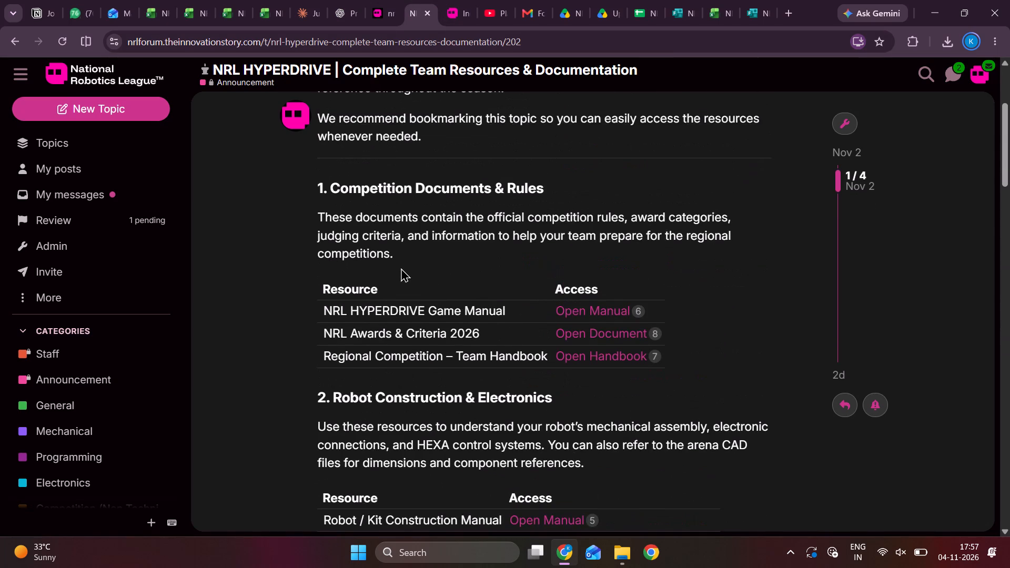
scroll(401, 268, down, 4)
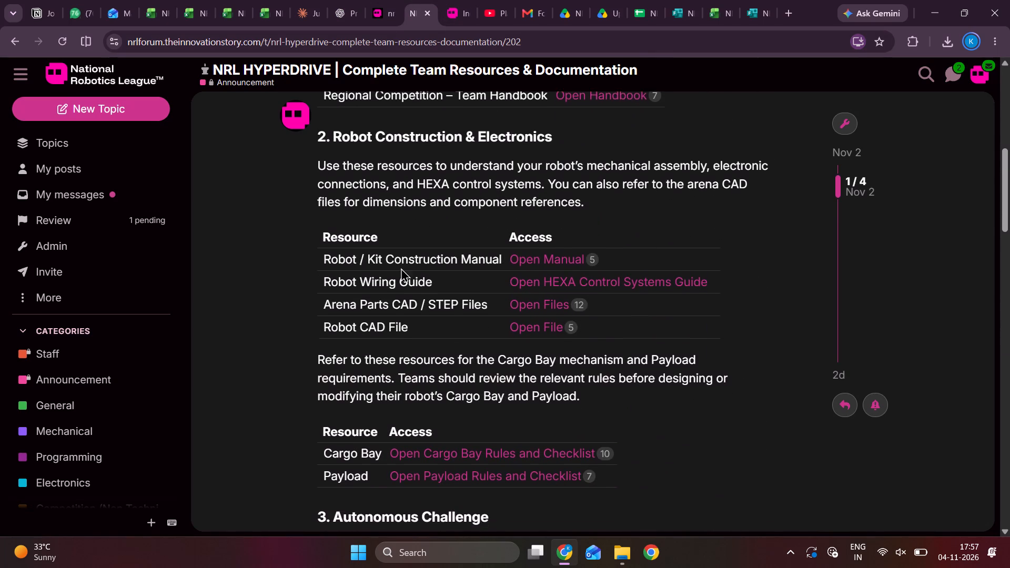
scroll(401, 268, down, 3)
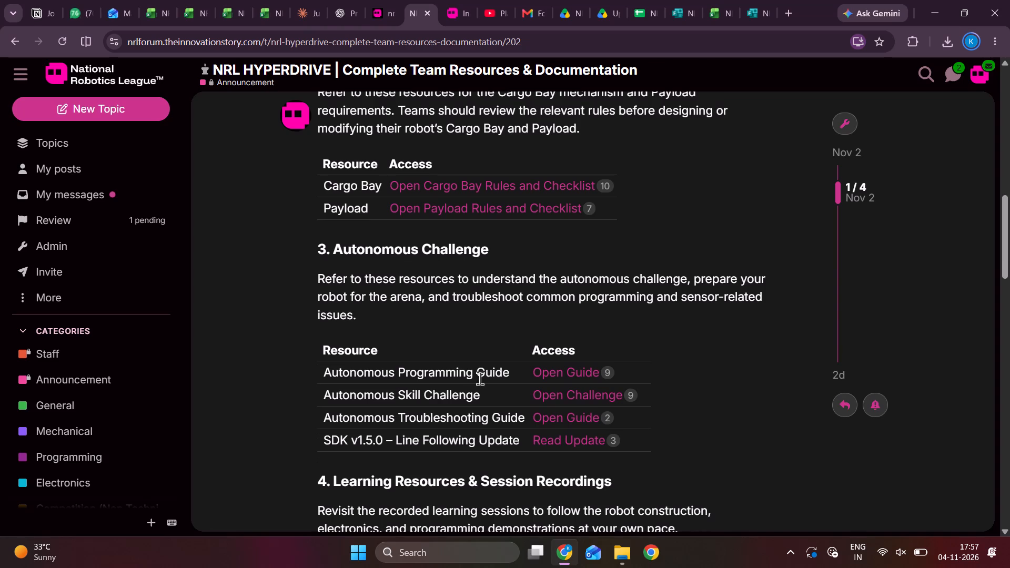
click(560, 393)
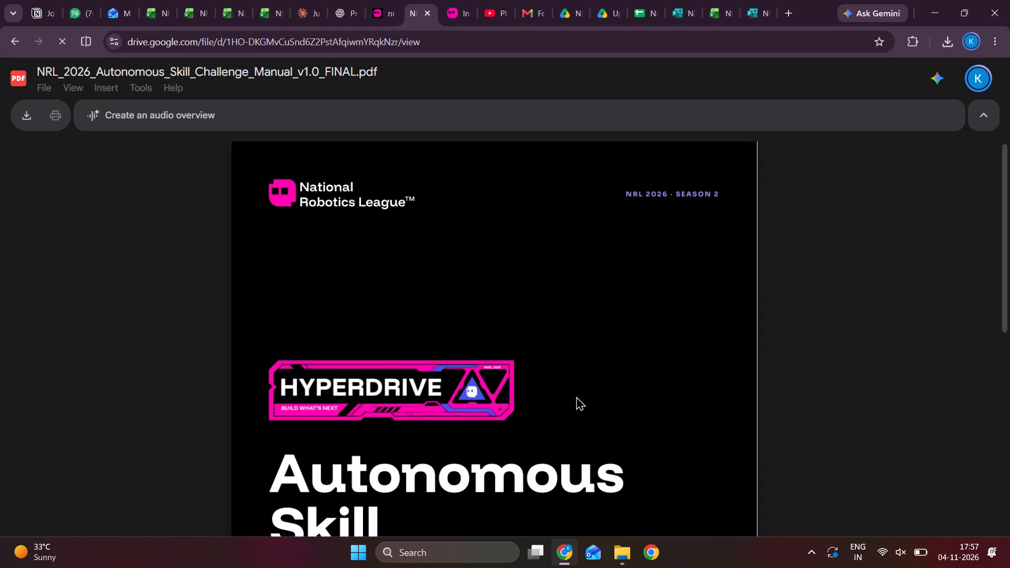
Read the manual's challenge overview and arena sections for anything about practice runs or handling the robot.
scroll(441, 351, down, 2)
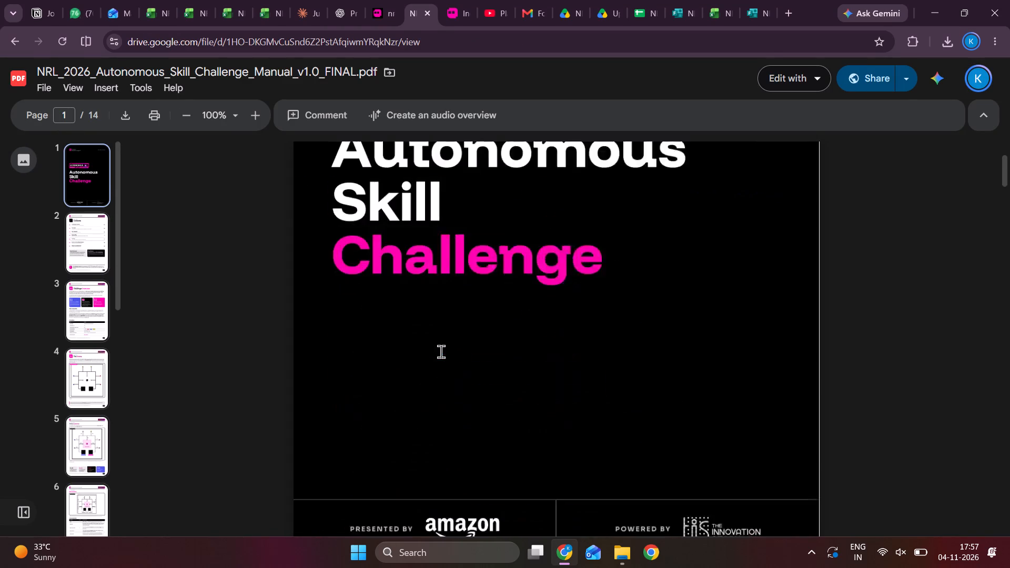
scroll(441, 351, down, 11)
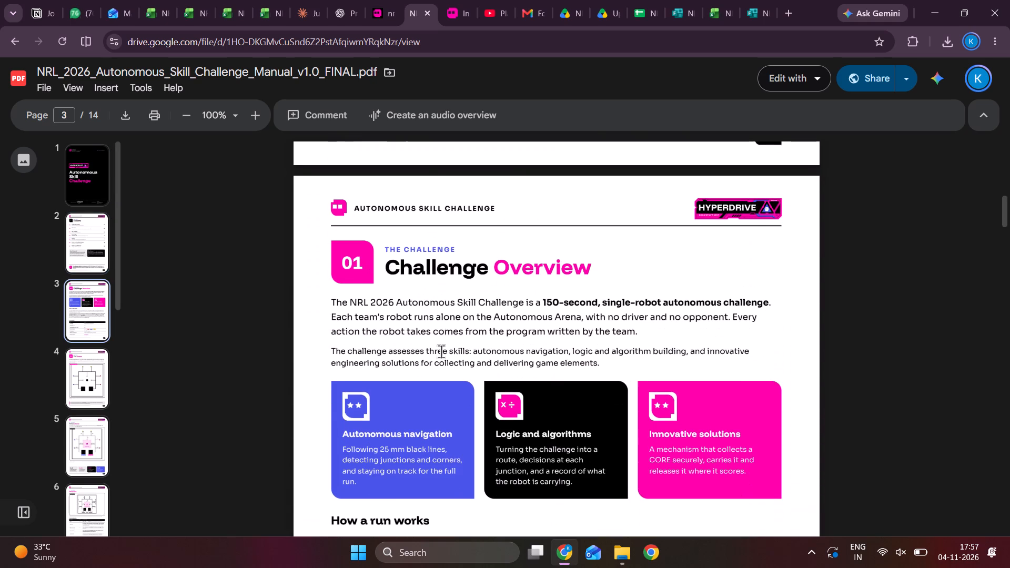
scroll(441, 351, down, 5)
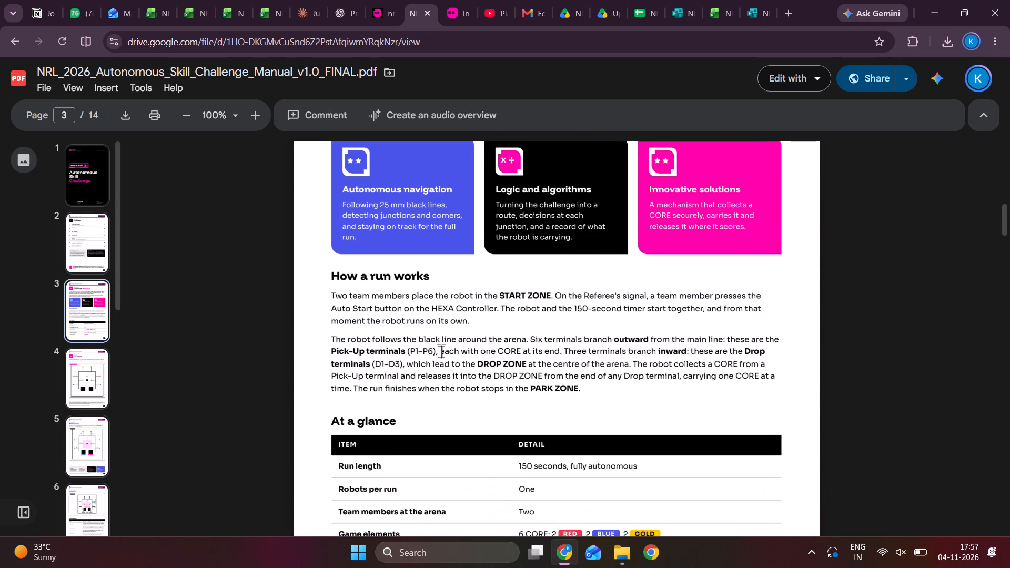
scroll(441, 351, down, 2)
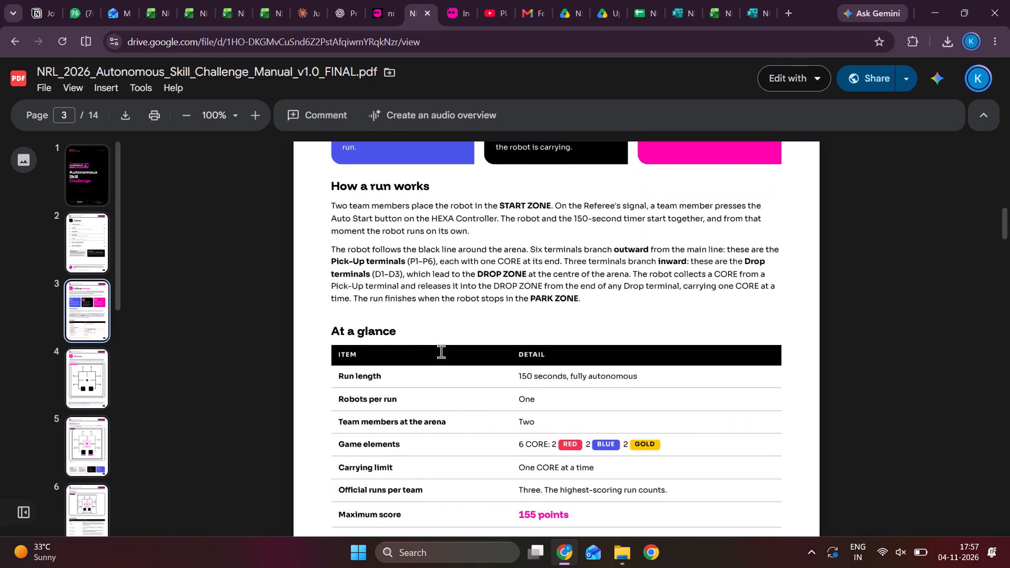
scroll(441, 351, down, 7)
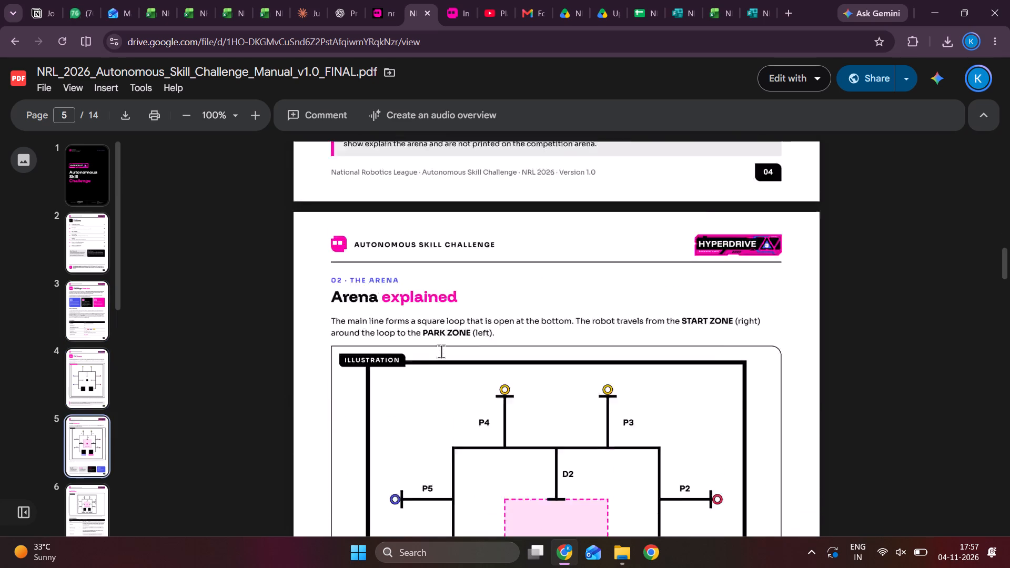
scroll(441, 351, down, 6)
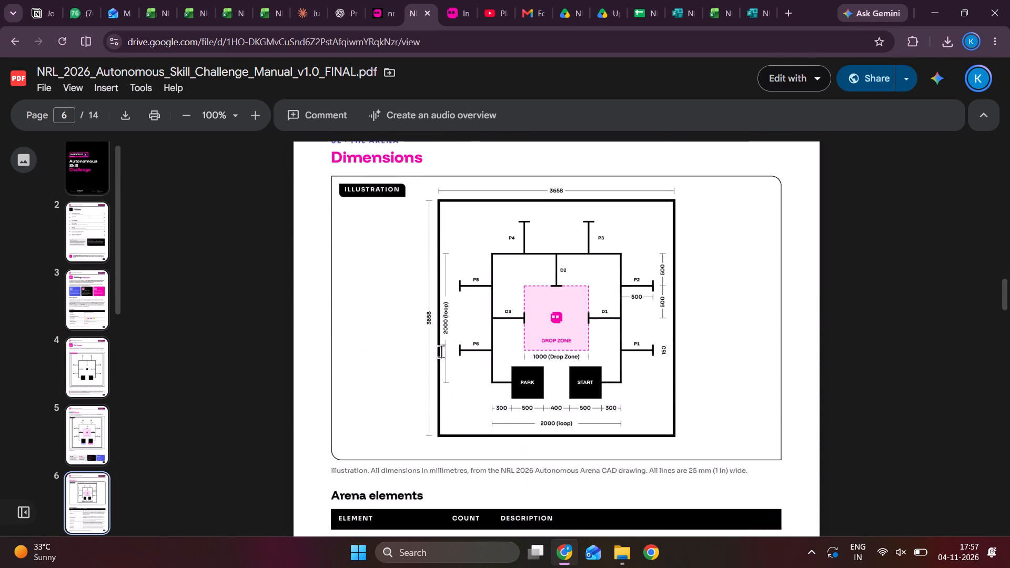
scroll(441, 351, down, 18)
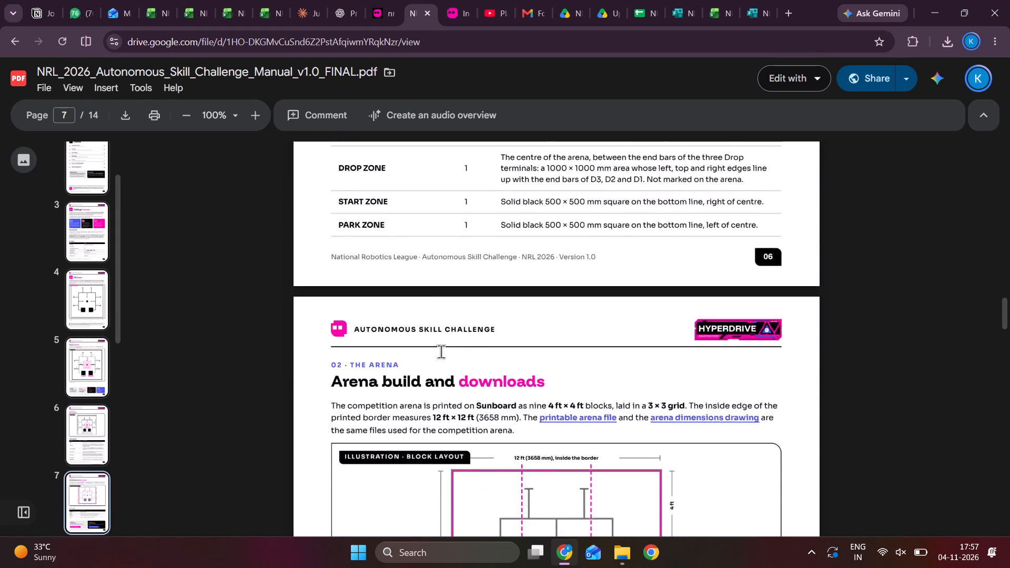
scroll(441, 351, down, 10)
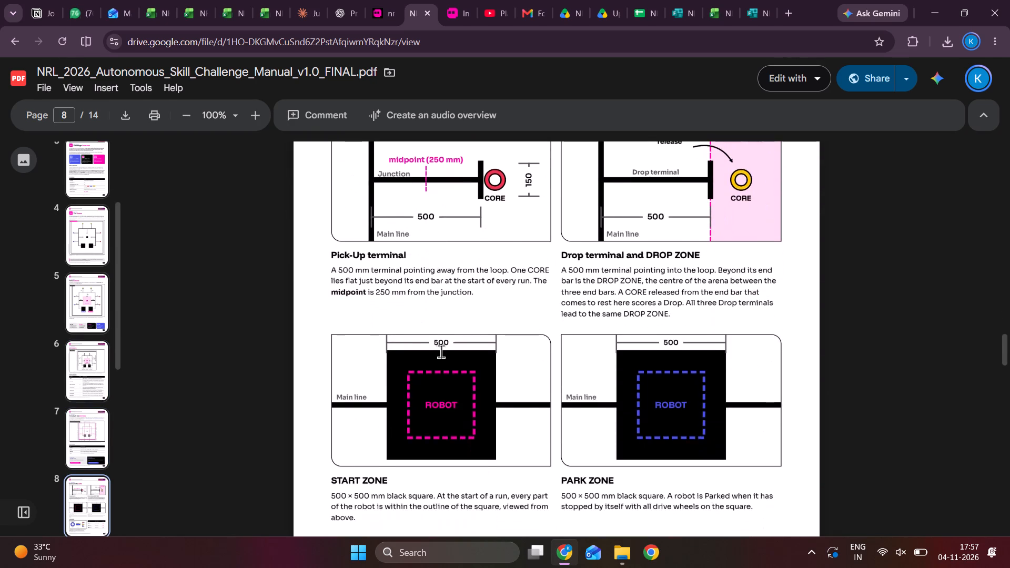
Examine the manual's run procedure, Rules of Play, Line Recovery and "When a run ends" sections for rules on touching the robot or COREs.
scroll(441, 351, down, 5)
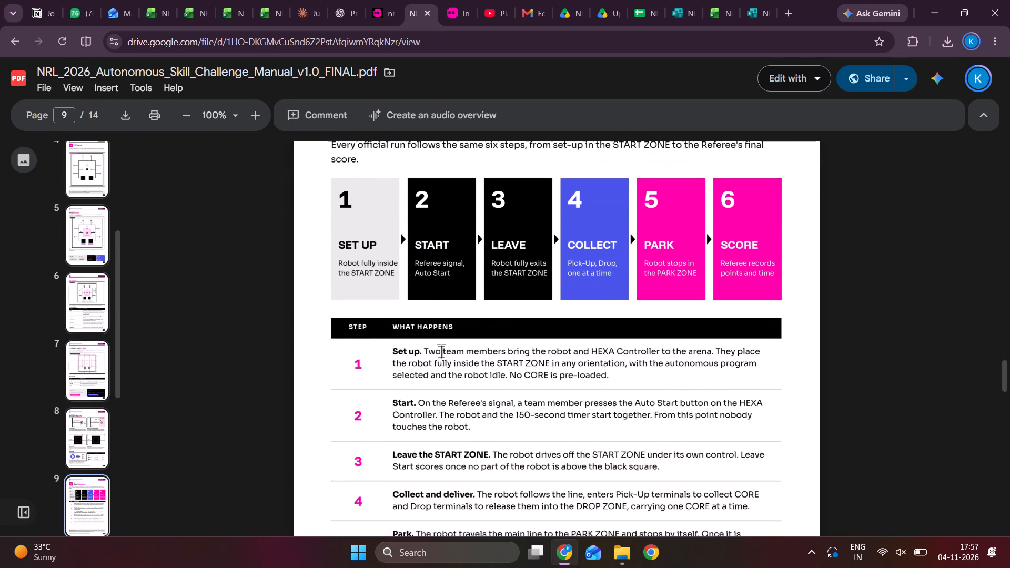
scroll(441, 351, down, 4)
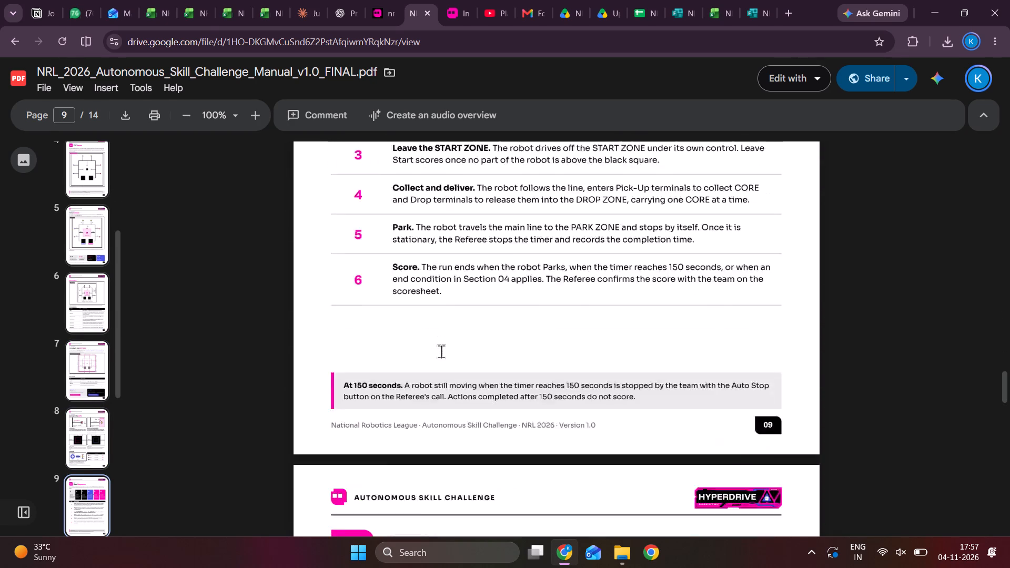
scroll(441, 351, down, 4)
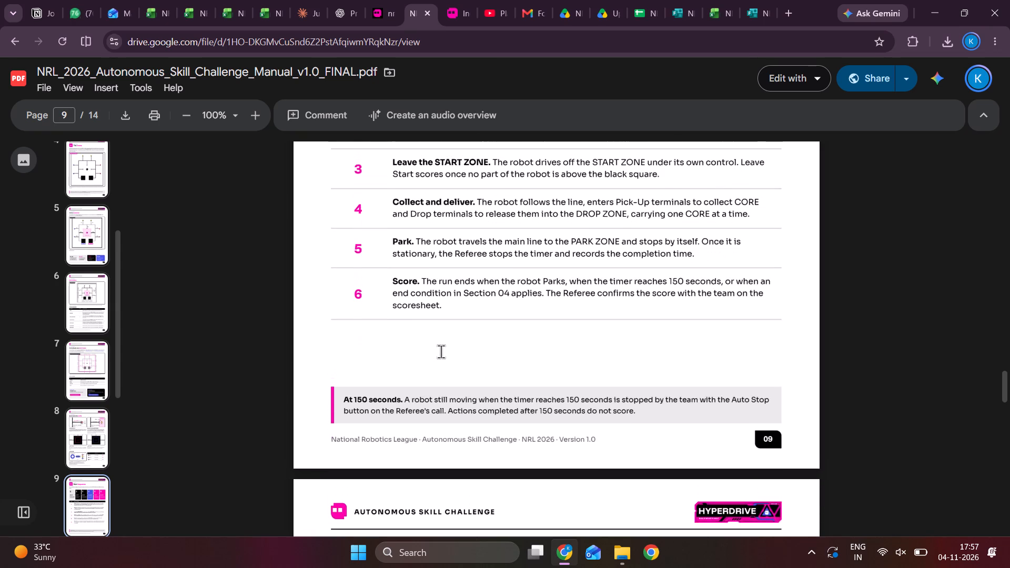
scroll(441, 351, down, 2)
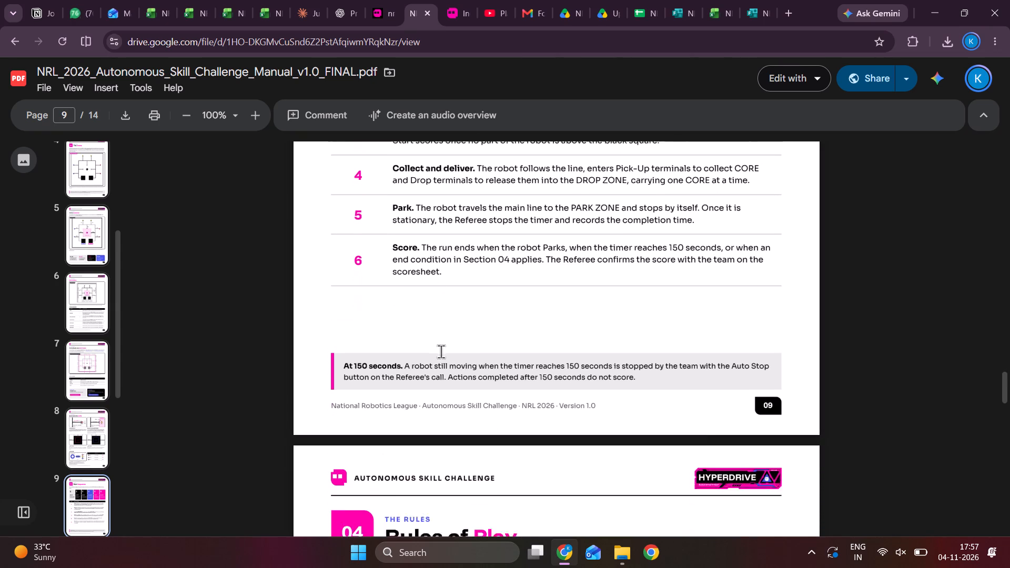
scroll(441, 351, down, 4)
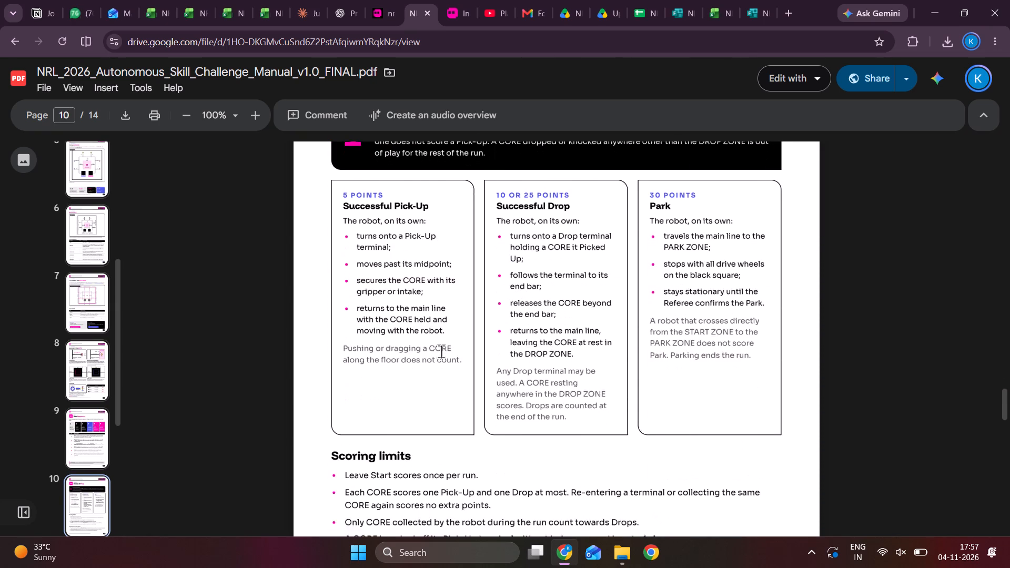
scroll(441, 351, down, 4)
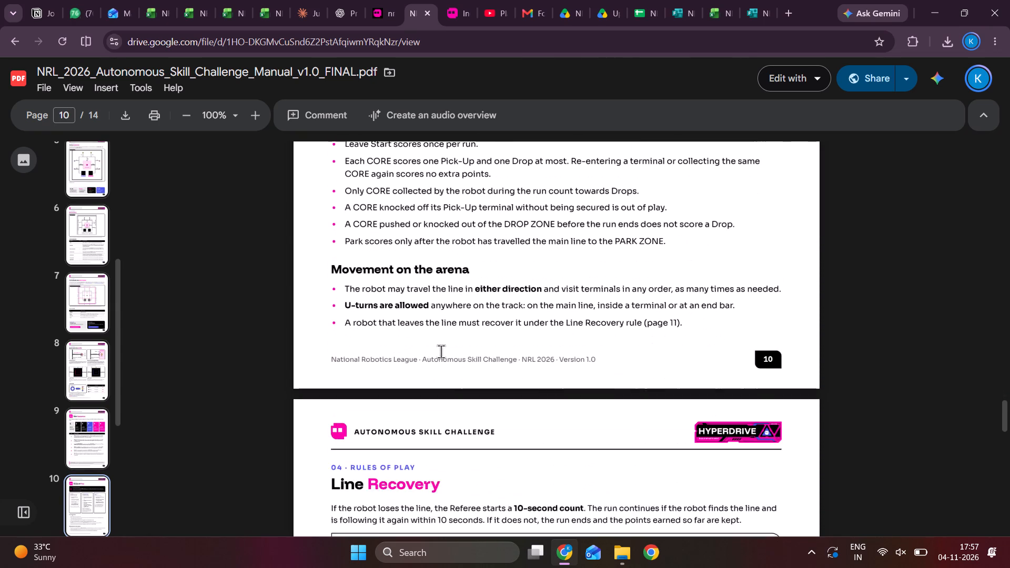
scroll(441, 351, down, 4)
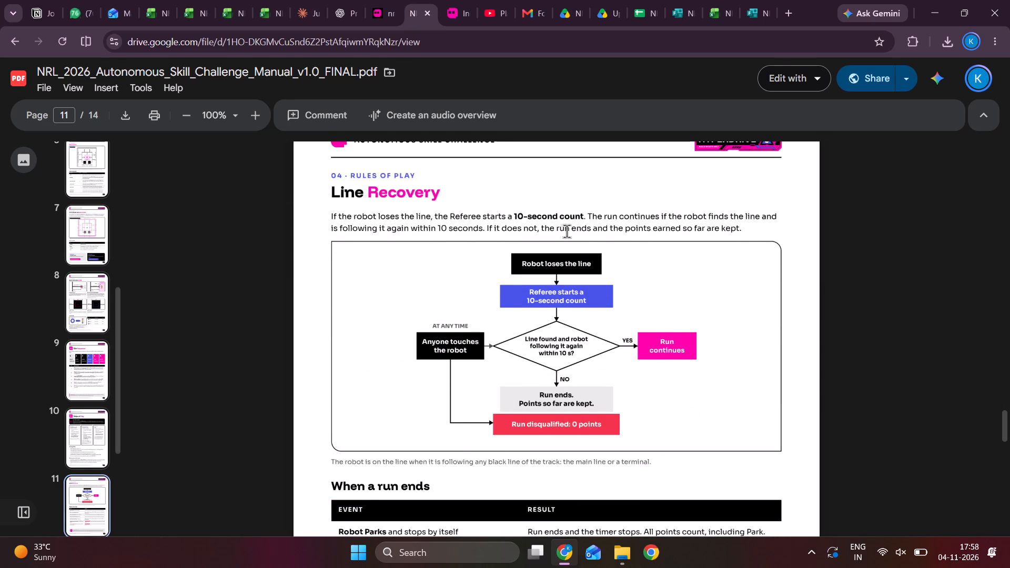
scroll(699, 256, down, 4)
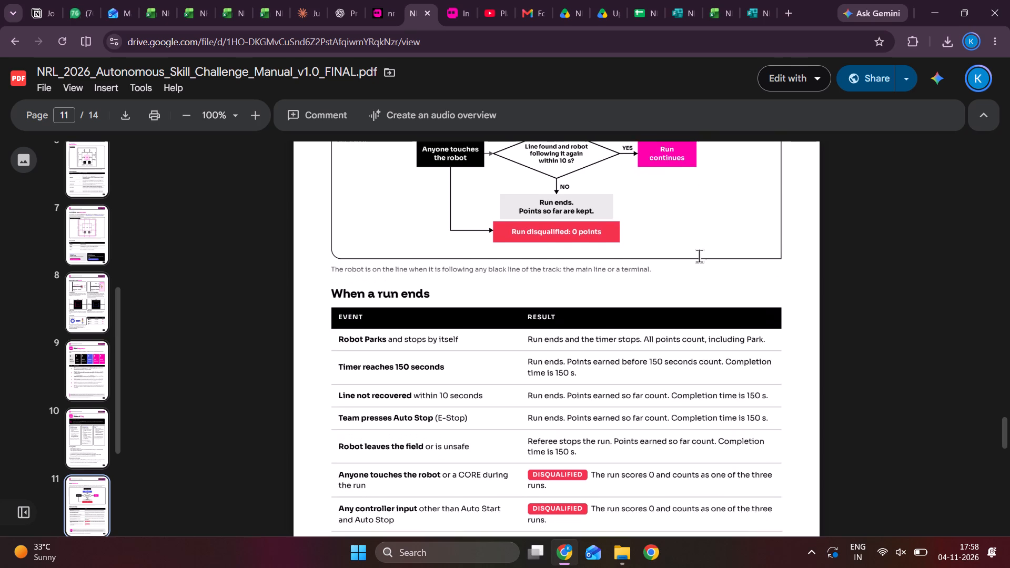
scroll(699, 256, down, 1)
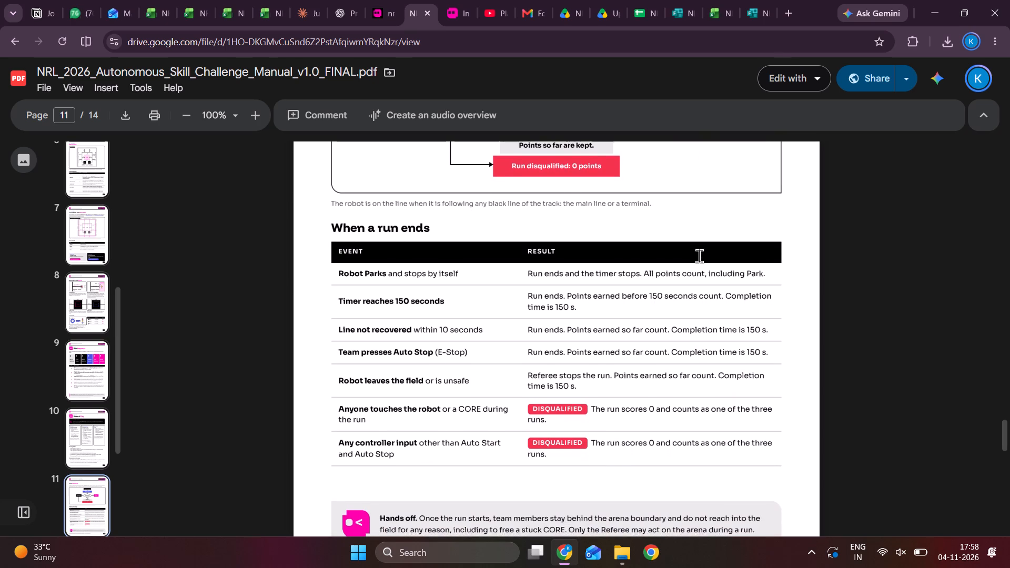
scroll(699, 256, down, 1)
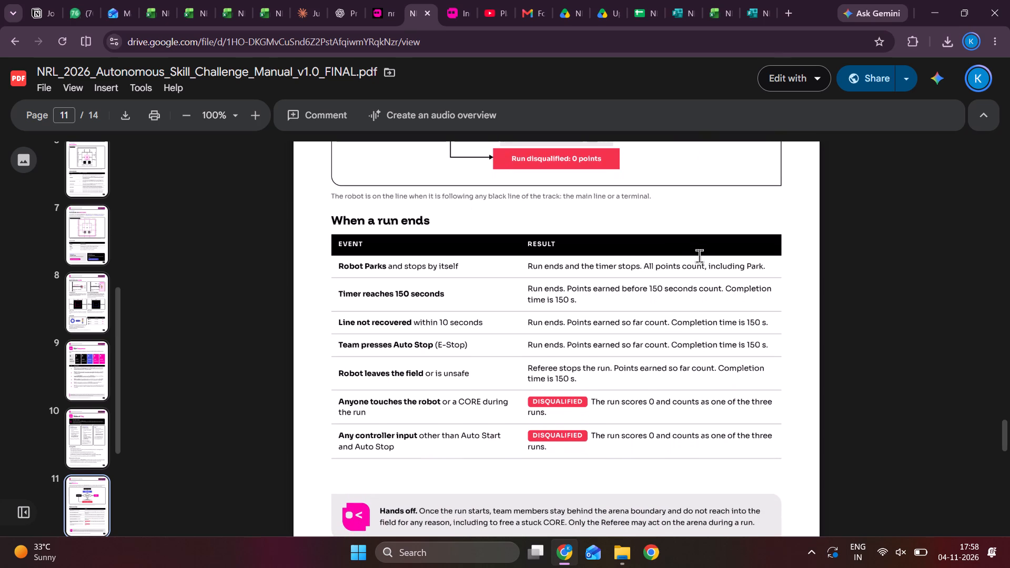
scroll(699, 256, down, 3)
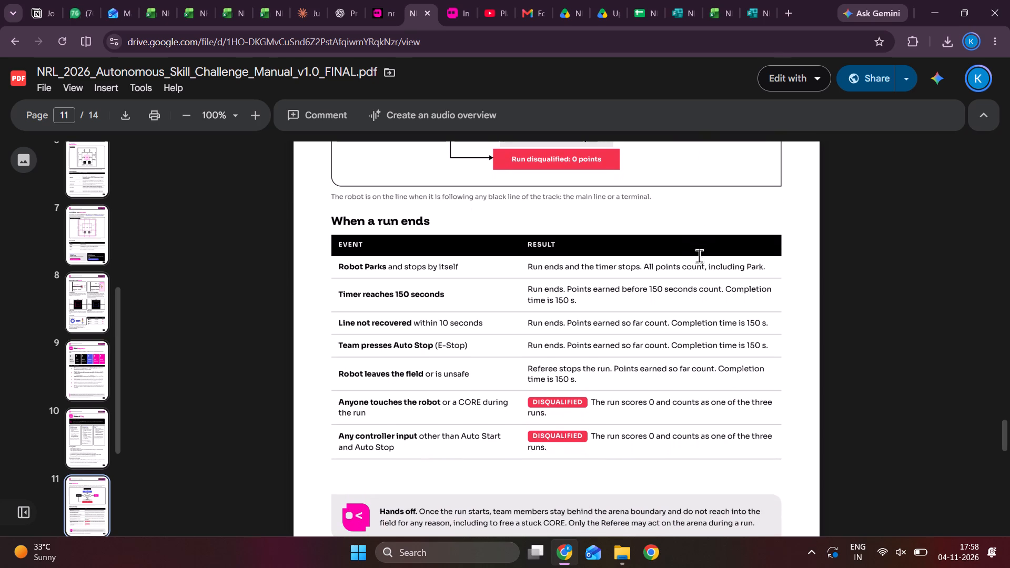
scroll(699, 256, down, 2)
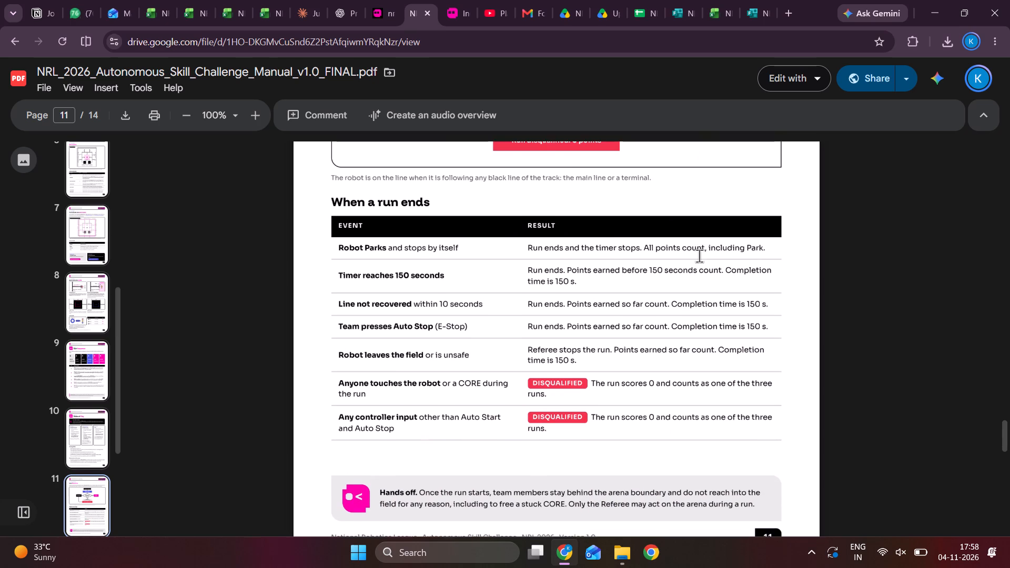
scroll(699, 256, down, 3)
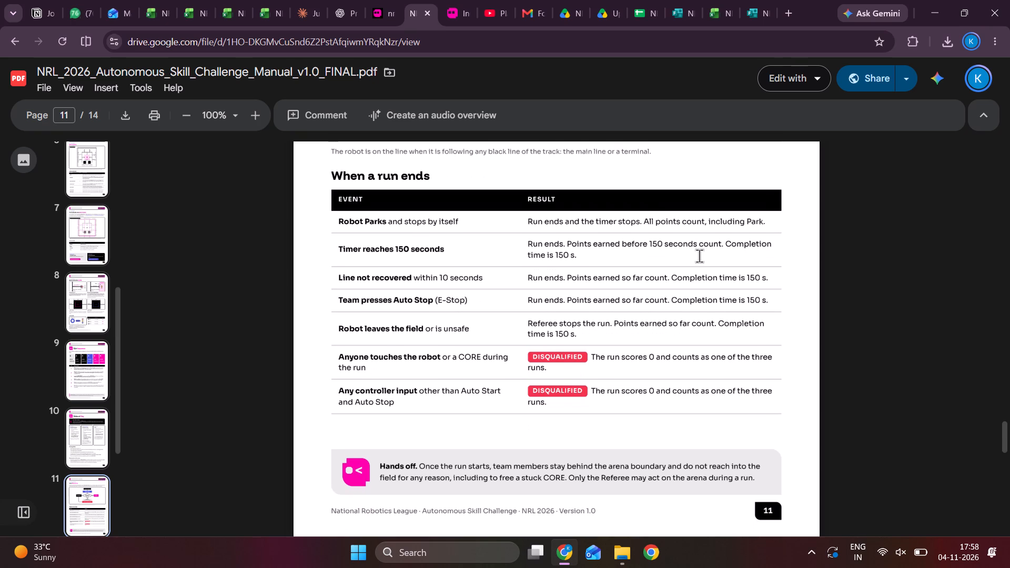
scroll(699, 256, down, 1)
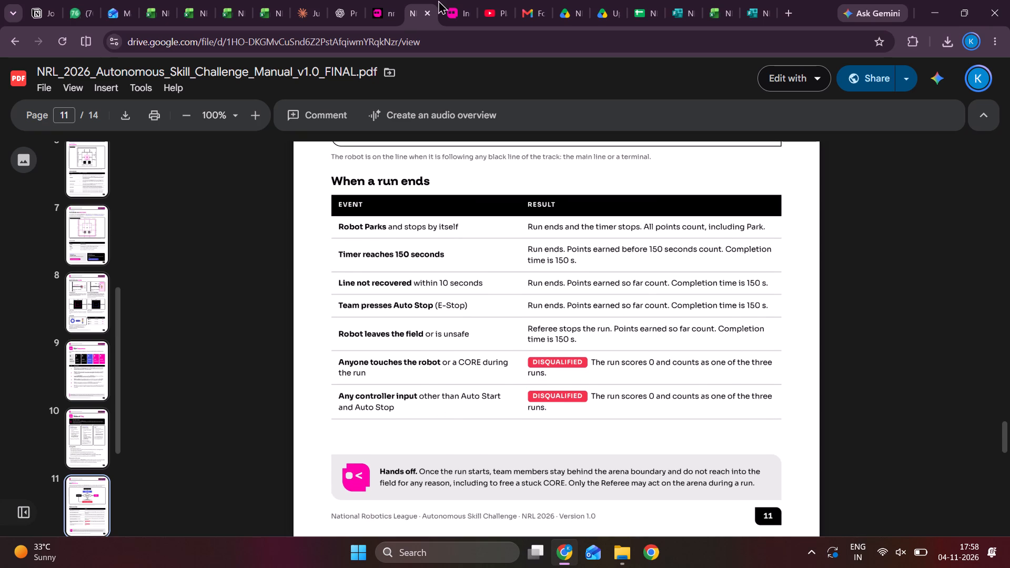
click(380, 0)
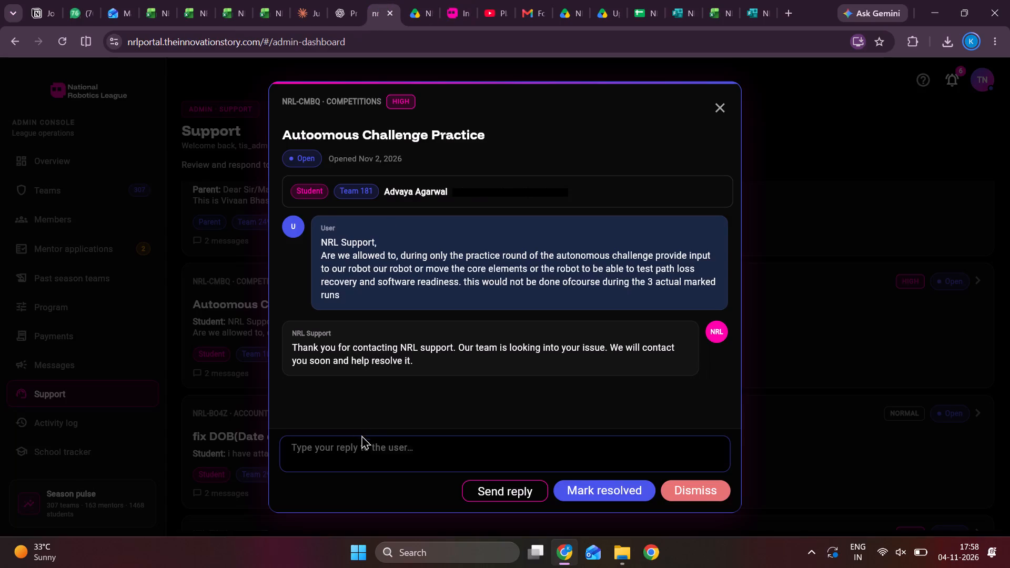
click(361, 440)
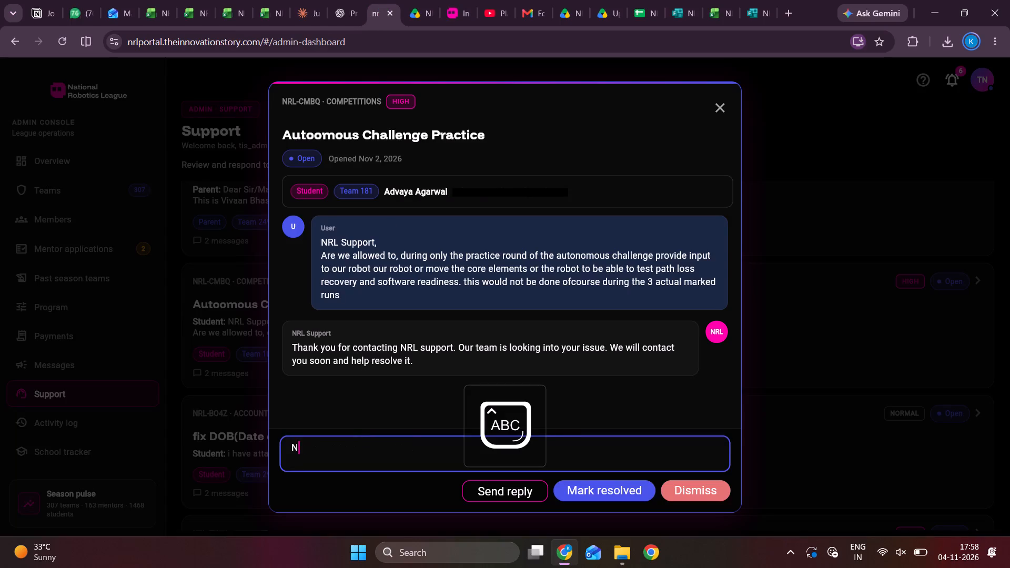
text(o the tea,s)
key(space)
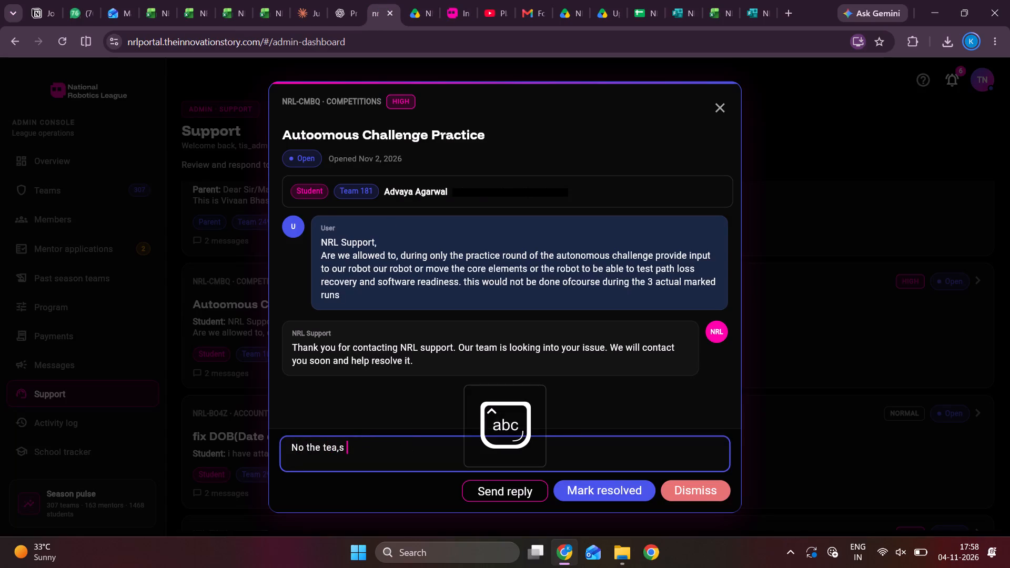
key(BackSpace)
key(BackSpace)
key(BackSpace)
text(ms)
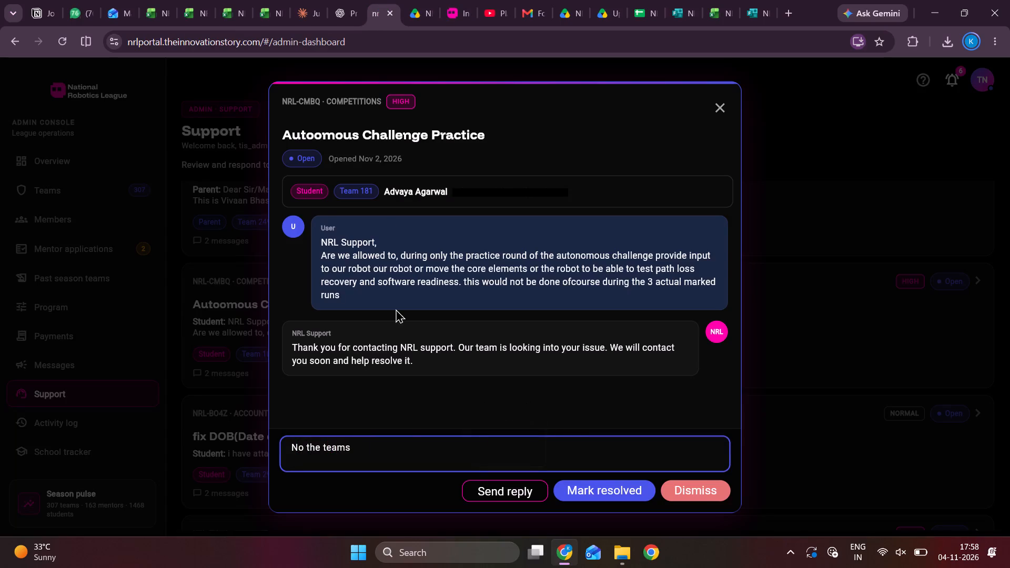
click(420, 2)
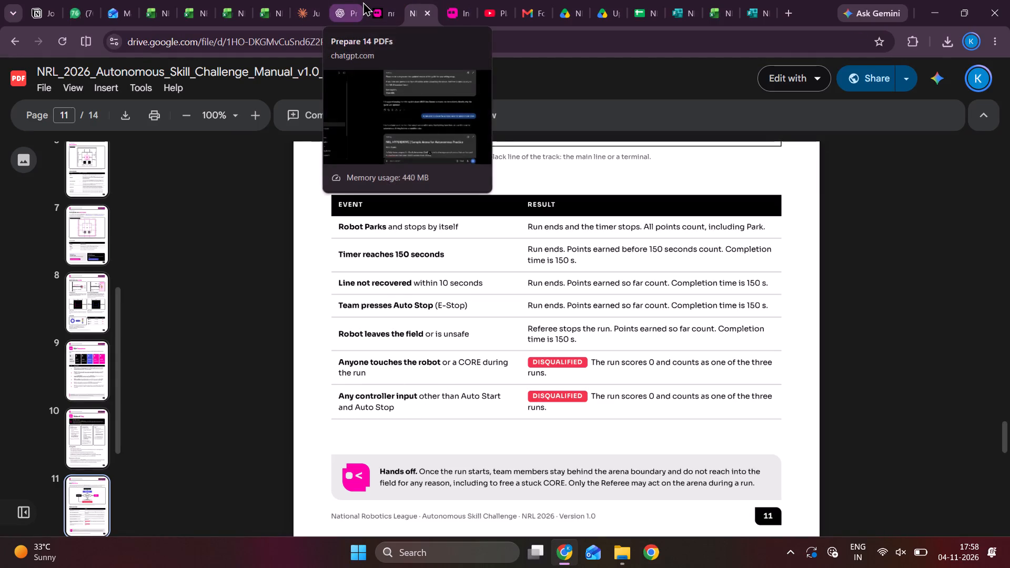
Replace the draft in Team 181's Autonomous Challenge practice ticket with "Yes during the practice run the teams are allowed to give inputs." and send it.
click(379, 6)
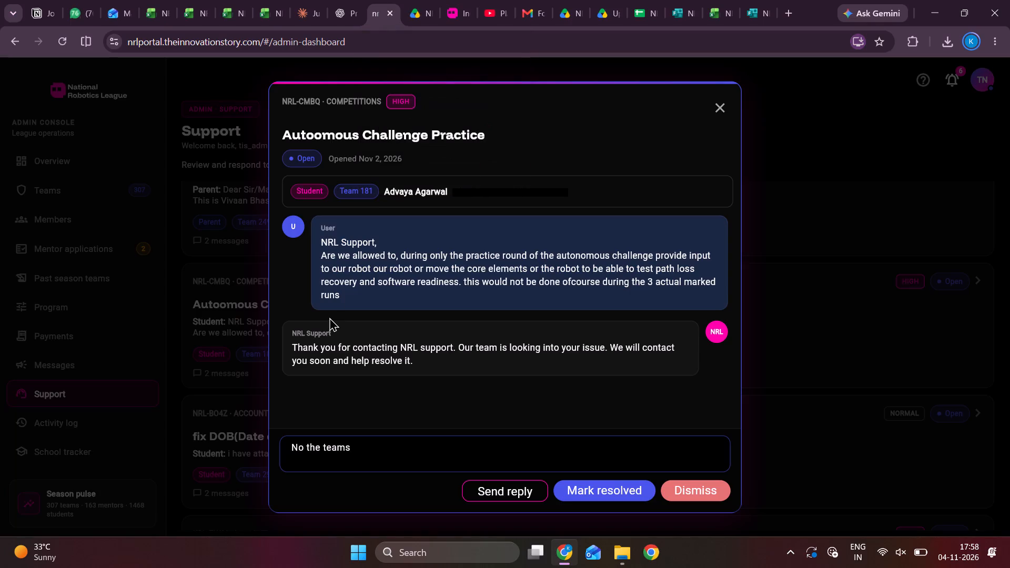
click(363, 453)
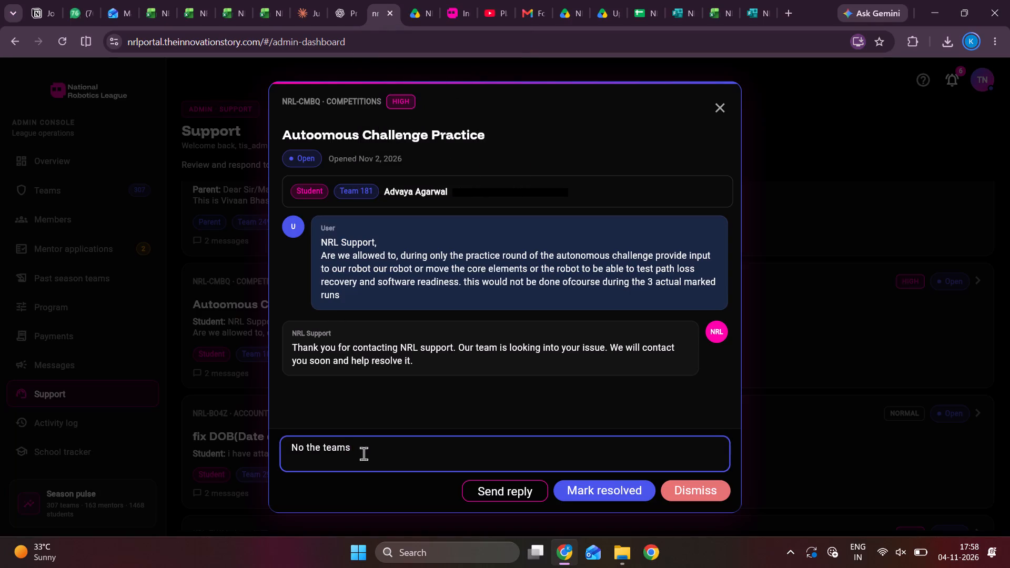
key(BackSpace)
key(BackSpace)
key(BackSpace)
key(BackSpace)
key(BackSpace)
key(BackSpace)
key(BackSpace)
key(BackSpace)
key(BackSpace)
key(BackSpace)
key(BackSpace)
key(BackSpace)
key(BackSpace)
key(BackSpace)
key(BackSpace)
key(BackSpace)
key(BackSpace)
key(BackSpace)
key(BackSpace)
key(BackSpace)
text(es during the practive)
key(BackSpace)
key(BackSpace)
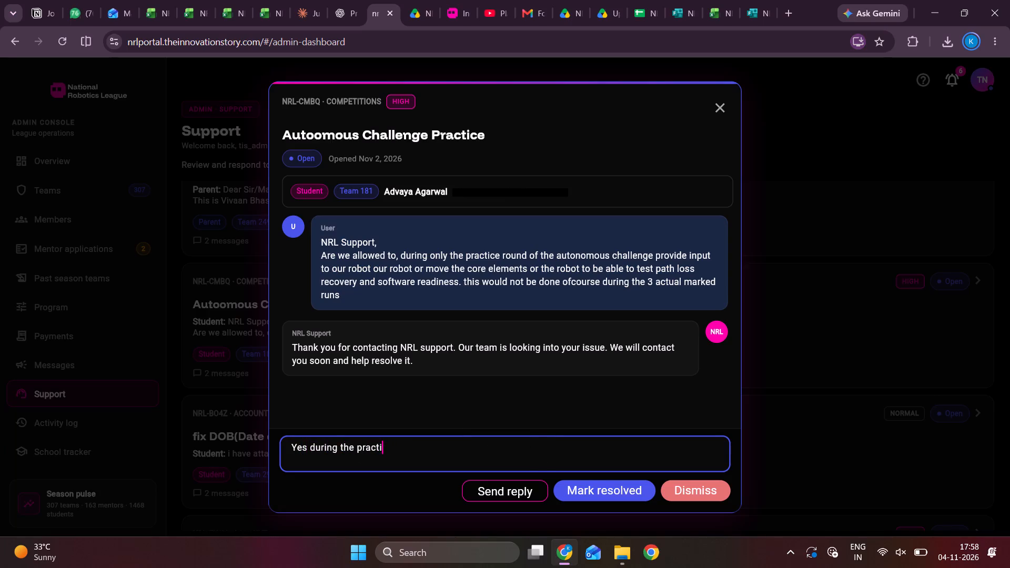
text(ce tu)
key(BackSpace)
key(BackSpace)
text(runt)
key(space)
key(BackSpace)
key(BackSpace)
key(space)
text(the teams are allowed to)
key(space)
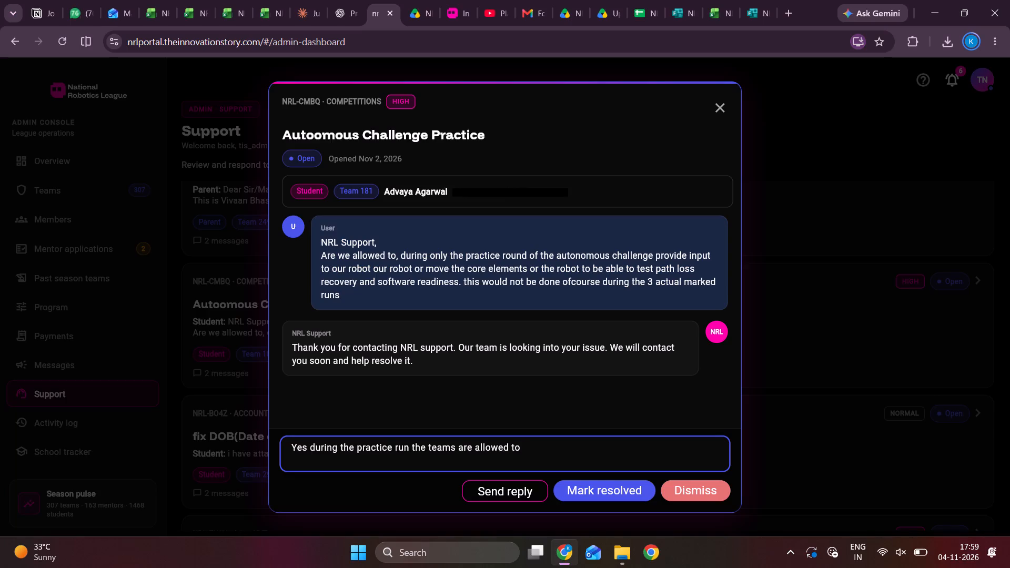
text(give n)
key(BackSpace)
text(inouts.)
key(BackSpace)
key(BackSpace)
key(BackSpace)
key(BackSpace)
key(BackSpace)
text(puts.)
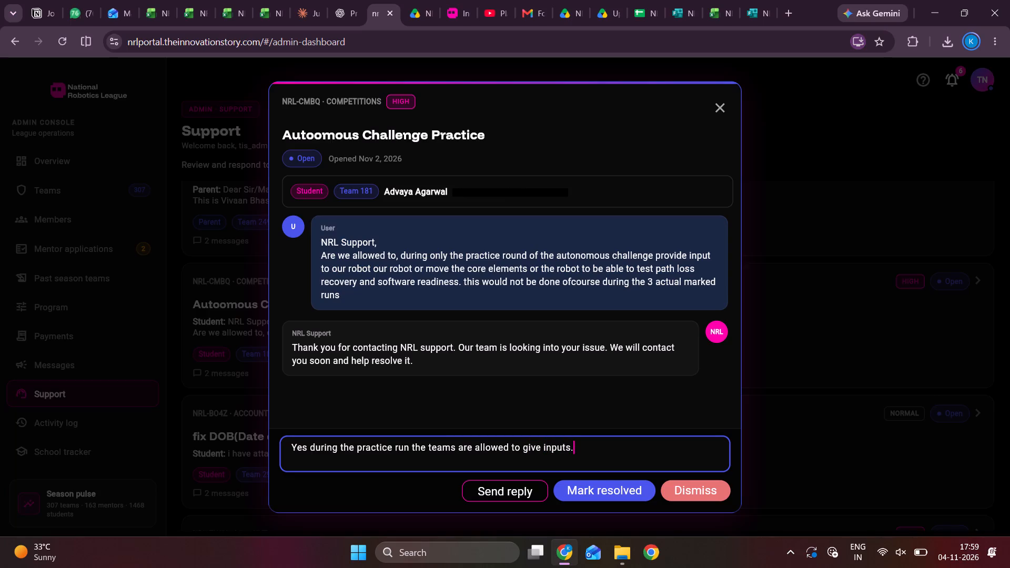
click(480, 496)
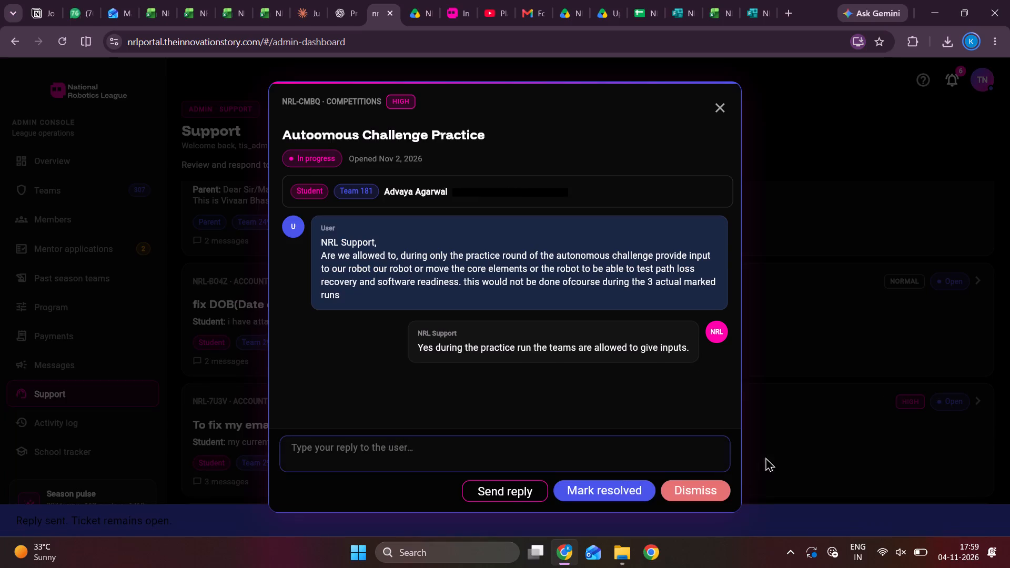
click(773, 458)
Look through the list of open support tickets for ones that still need an answer.
scroll(589, 498, down, 3)
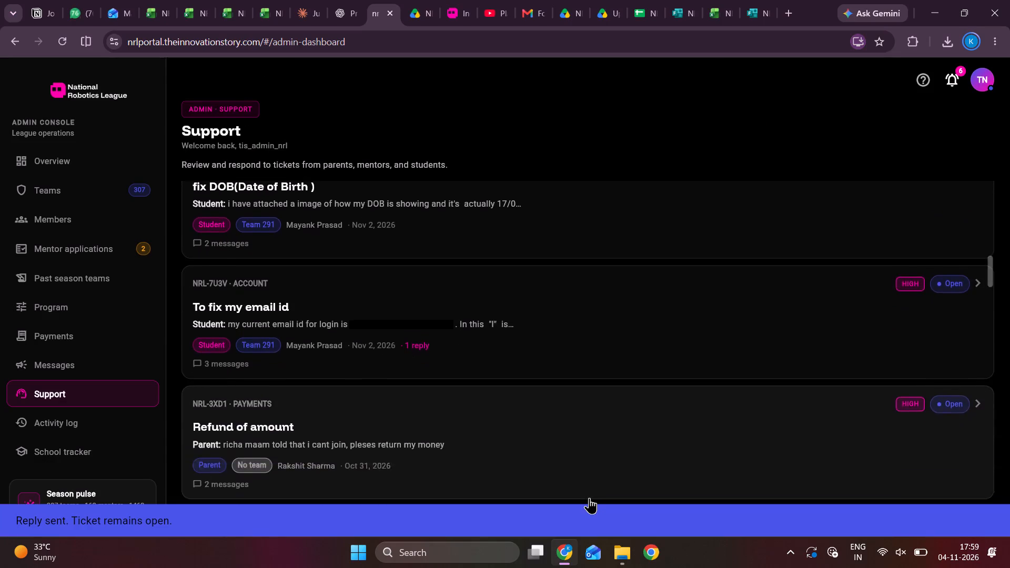
scroll(589, 498, down, 4)
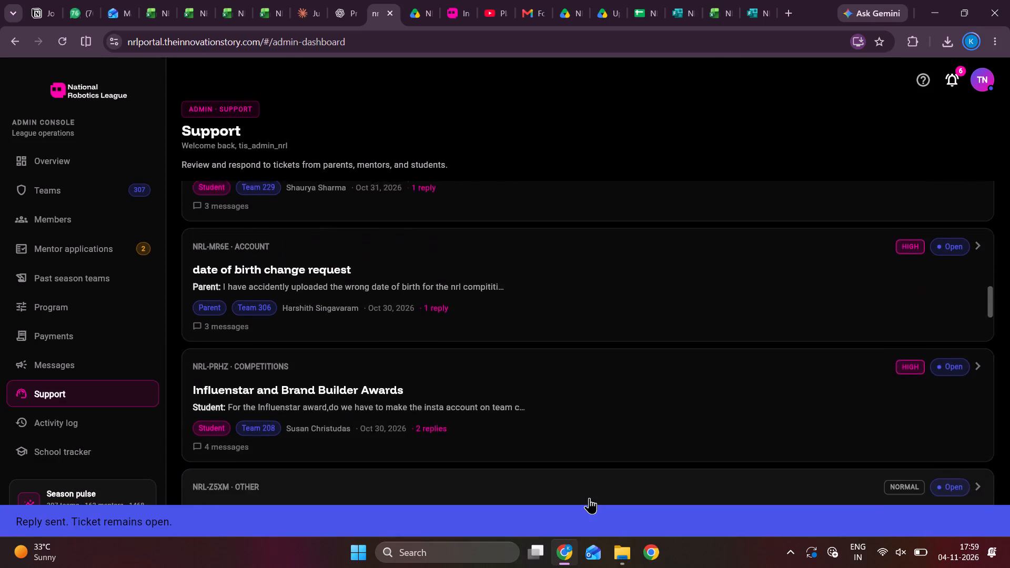
scroll(589, 498, down, 2)
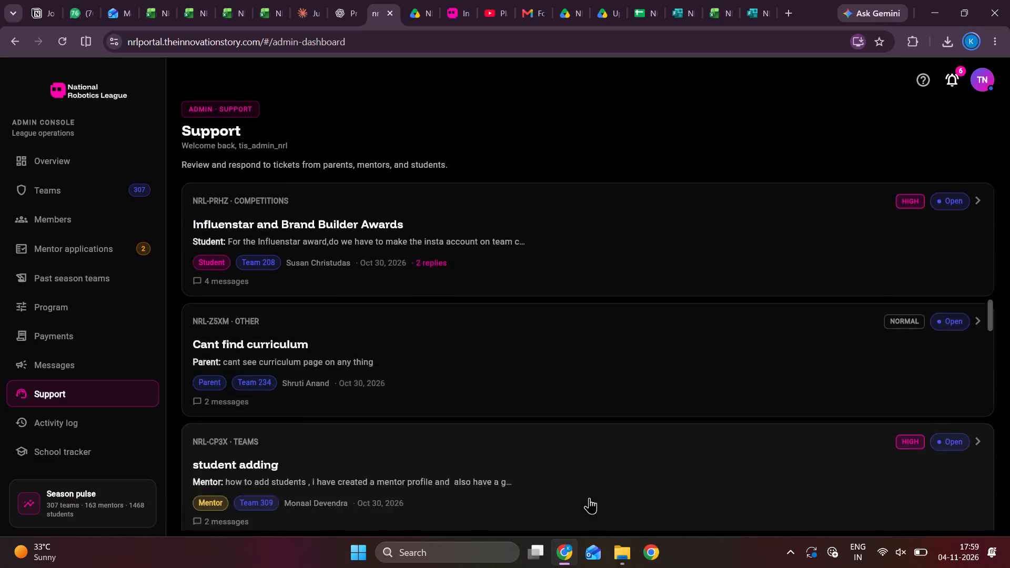
scroll(589, 498, down, 2)
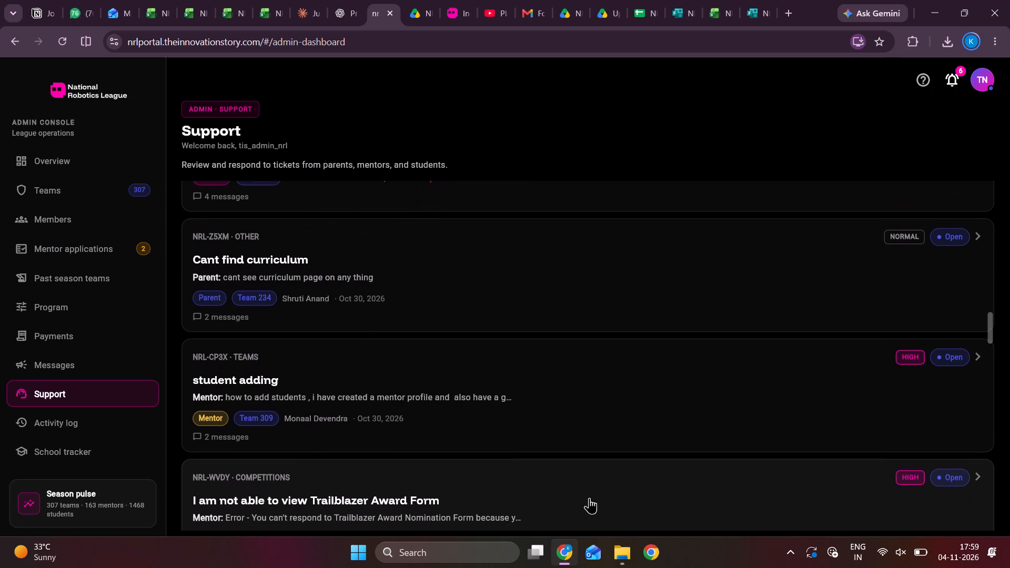
scroll(589, 498, down, 1)
scroll(589, 498, right, 1)
scroll(589, 498, down, 1)
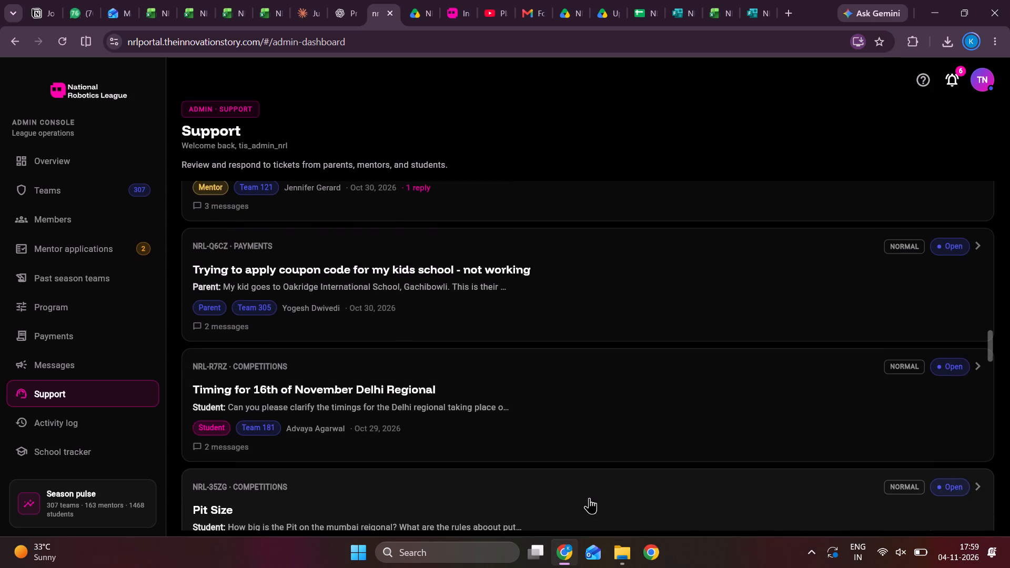
Filter the support tickets to In progress and read the conversation in Team 259's servo ticket.
scroll(589, 498, up, 20)
scroll(589, 498, up, 8)
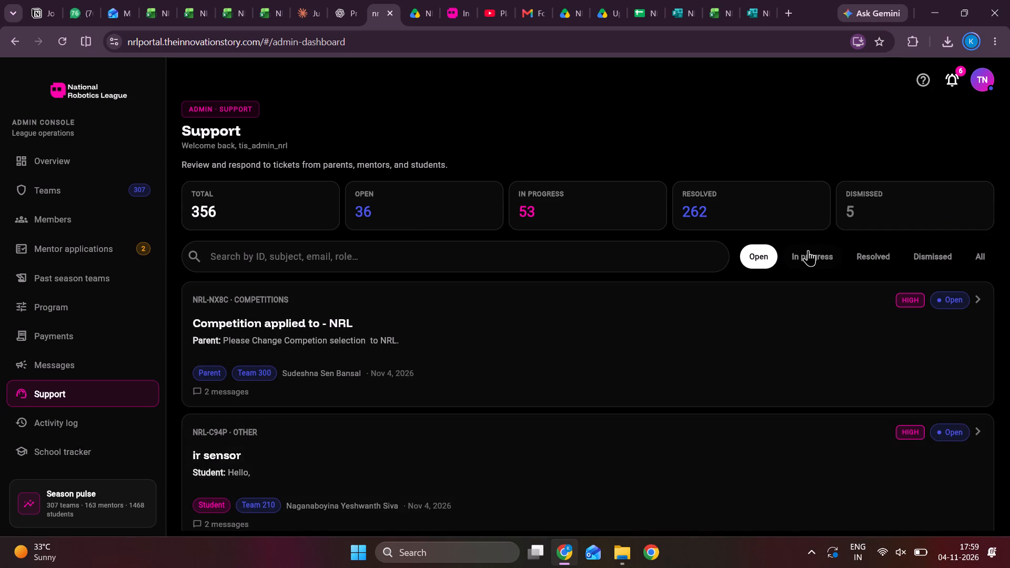
click(807, 250)
scroll(617, 460, down, 1)
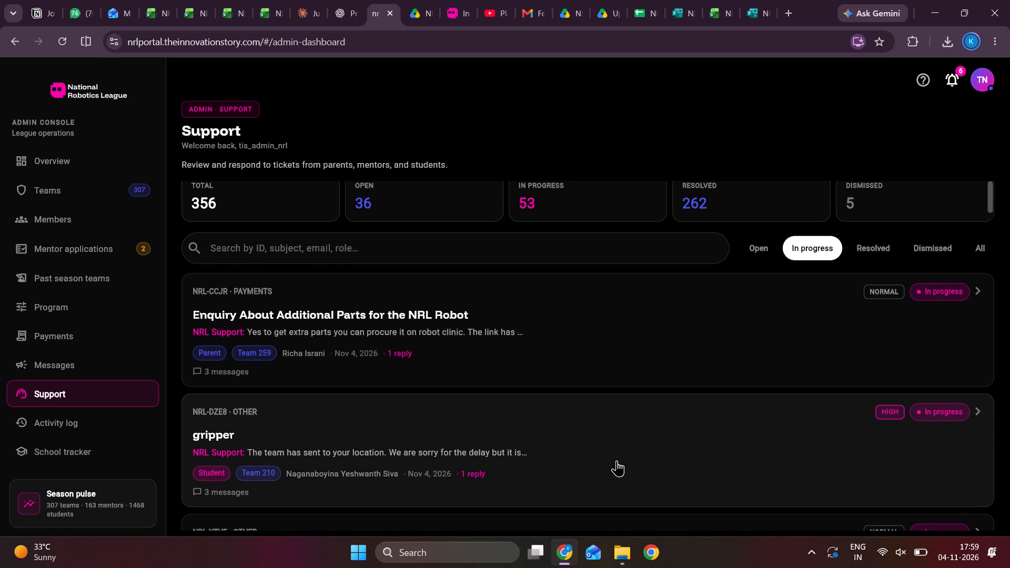
scroll(584, 401, down, 3)
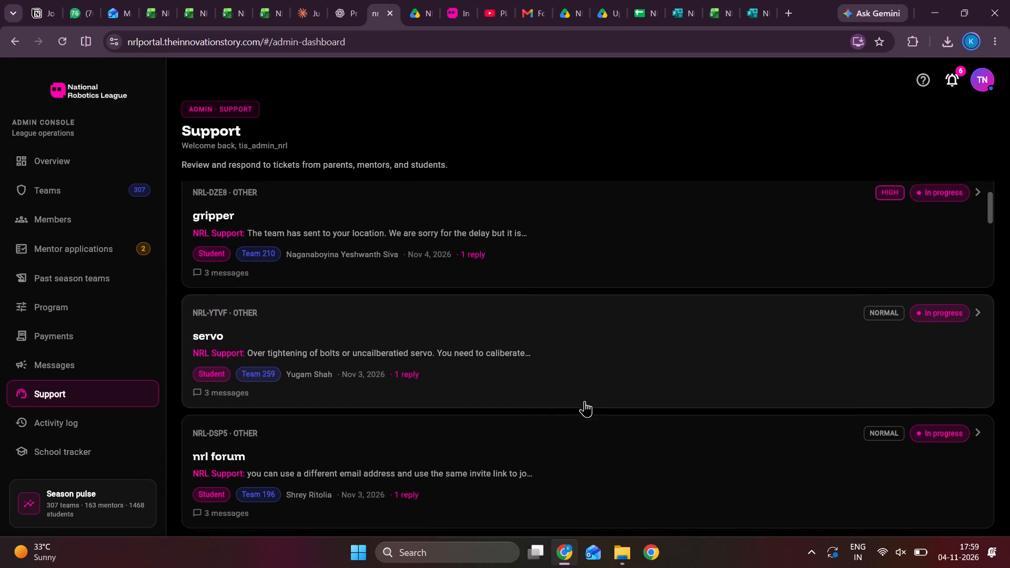
scroll(584, 401, down, 1)
click(584, 401)
click(564, 371)
scroll(569, 383, down, 3)
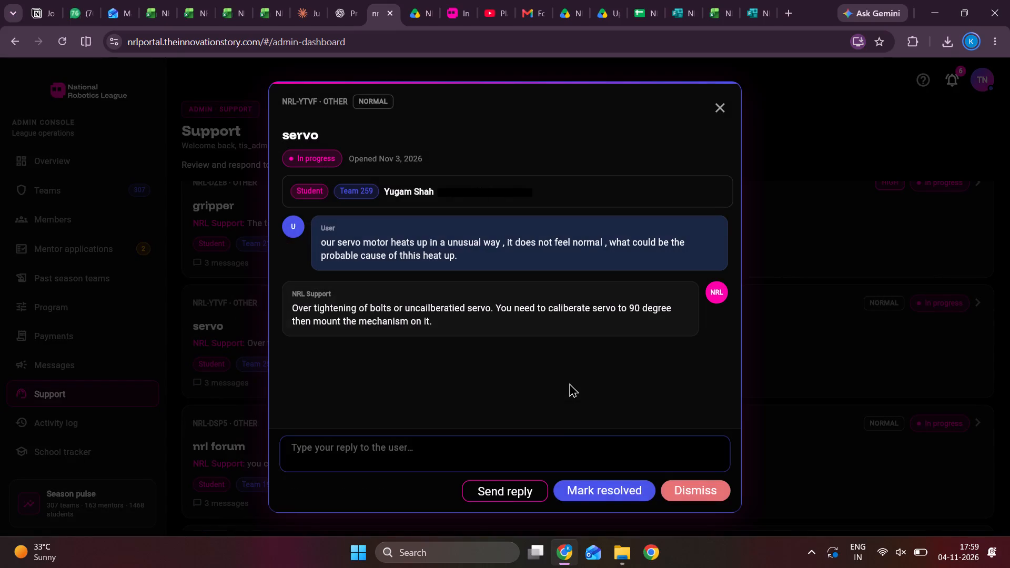
click(769, 449)
Draft the reply "Great!" in Team 186's ticket about the Hexa Hub connecting and pairing simultaneously, and mark the ticket resolved.
scroll(679, 425, down, 2)
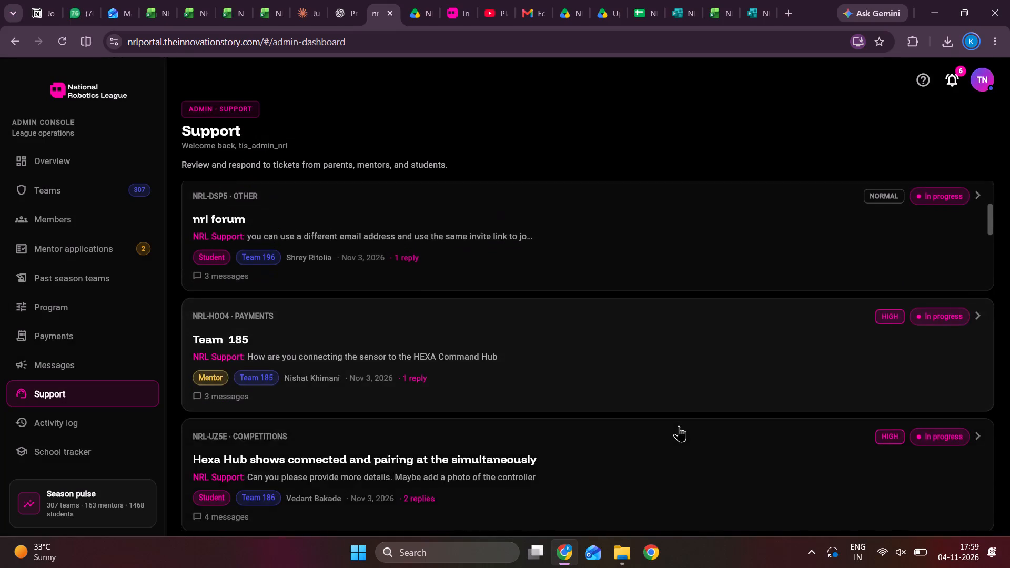
scroll(679, 425, down, 2)
click(679, 425)
scroll(659, 362, down, 1)
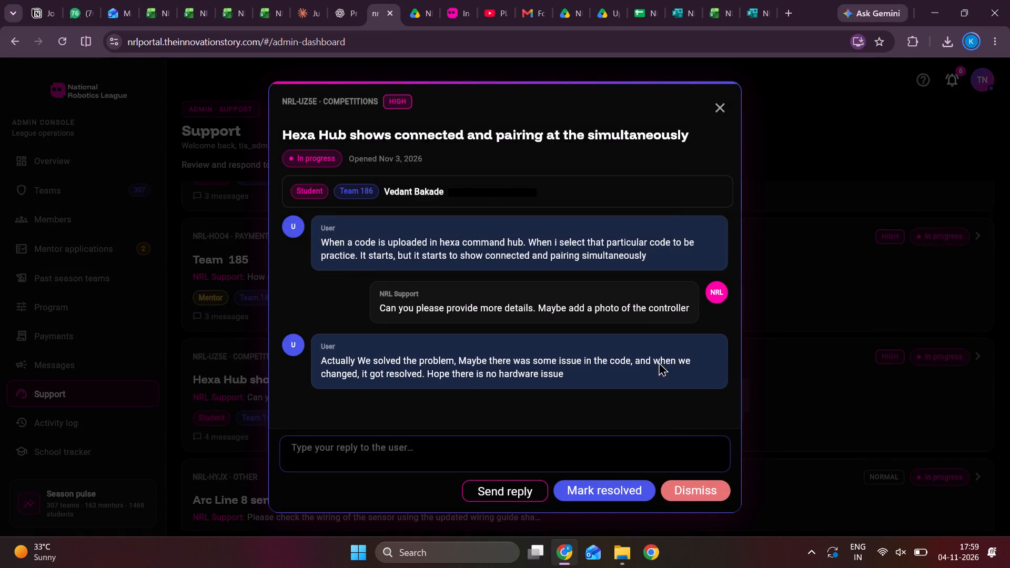
scroll(659, 362, down, 1)
click(533, 448)
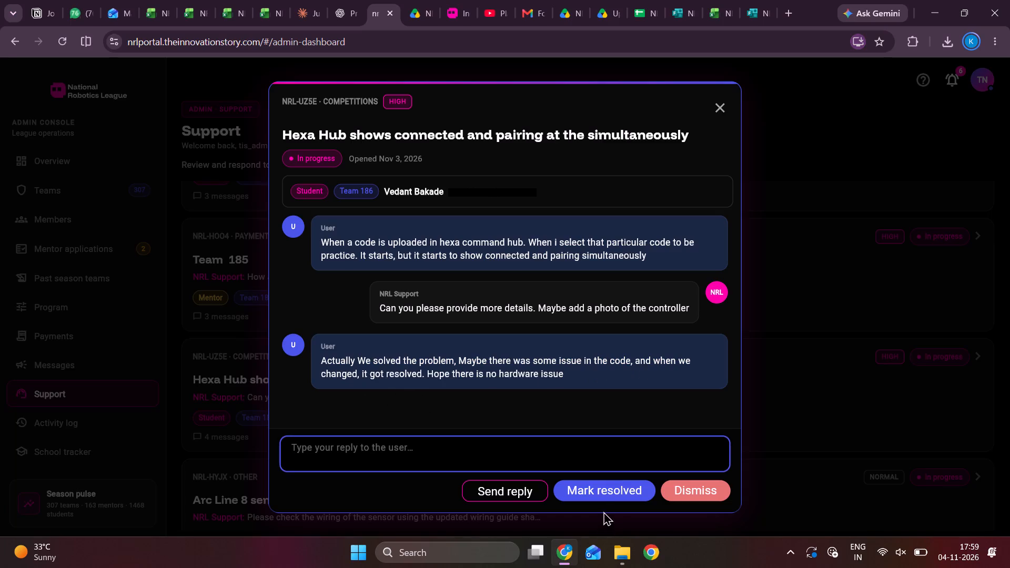
text(reat)
key(shift+exclam)
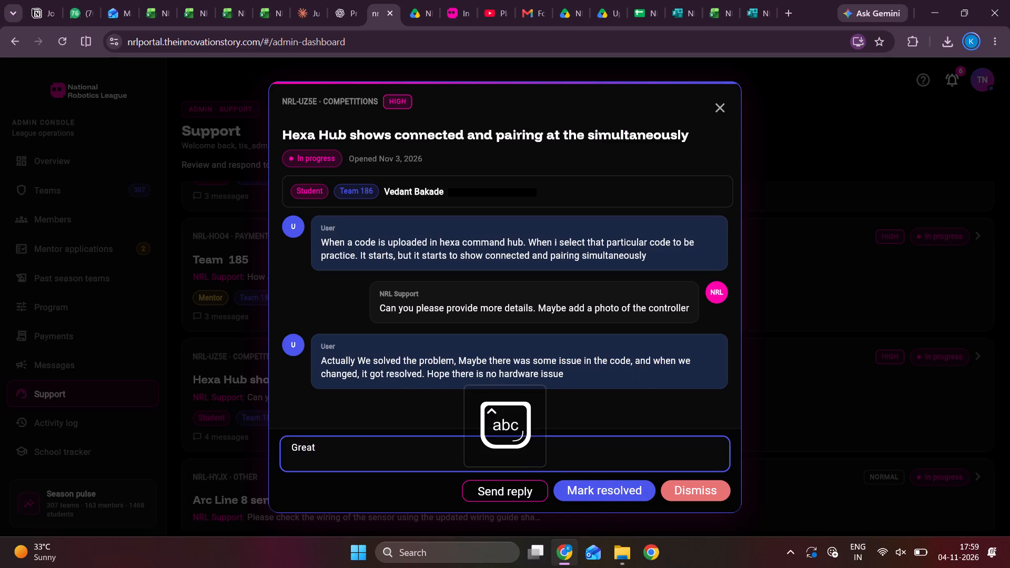
click(602, 495)
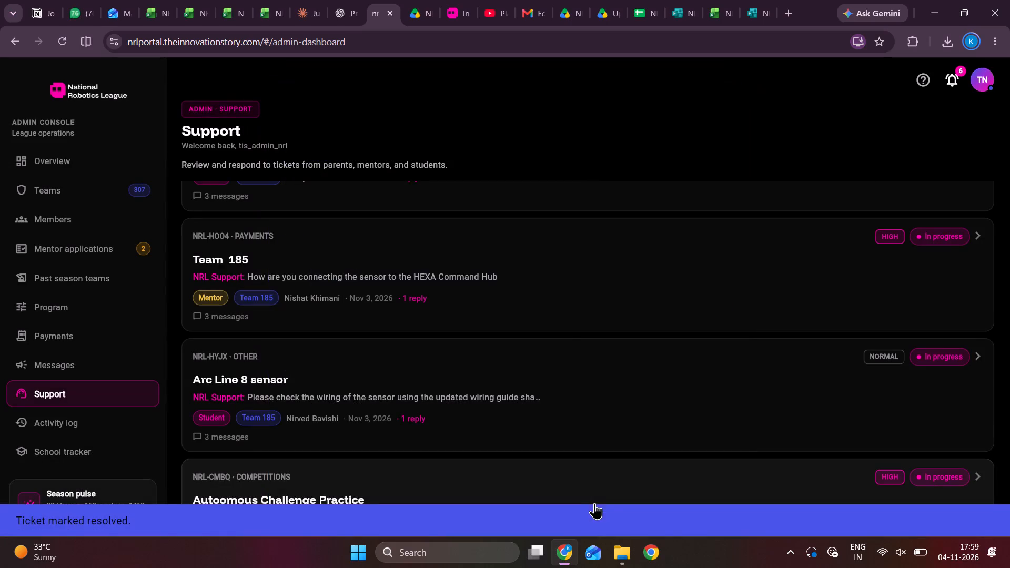
Review the conversations in Team 185's Arc Line 8 sensor ticket and Team 181's Autonomous Challenge practice ticket.
scroll(587, 340, down, 1)
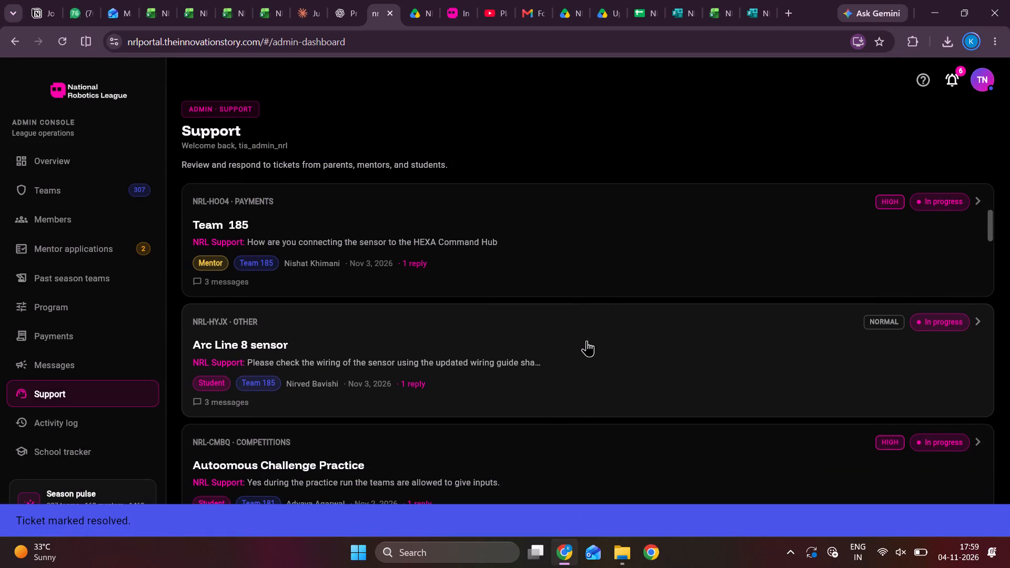
scroll(587, 340, down, 1)
click(587, 340)
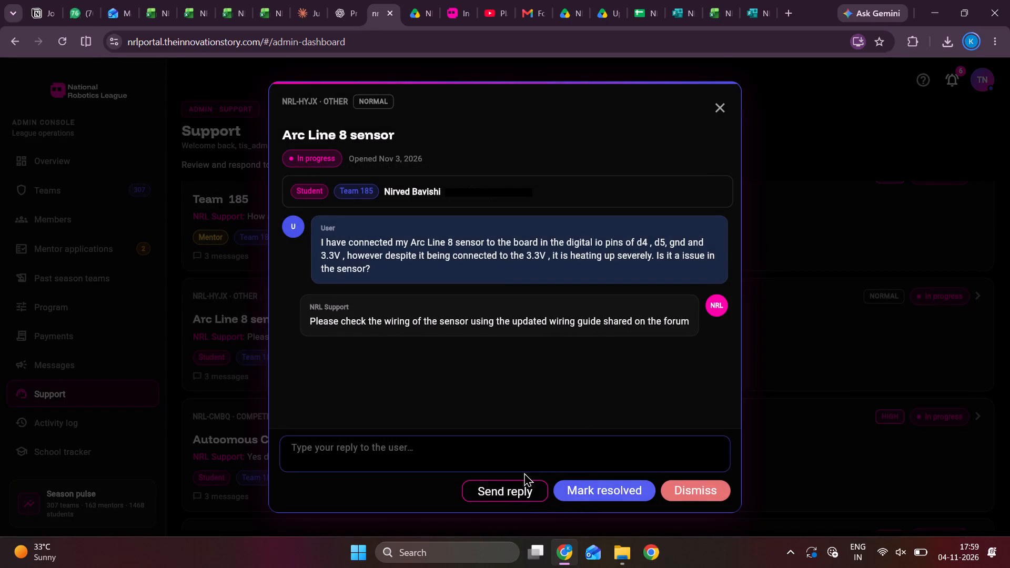
click(767, 420)
scroll(521, 441, down, 1)
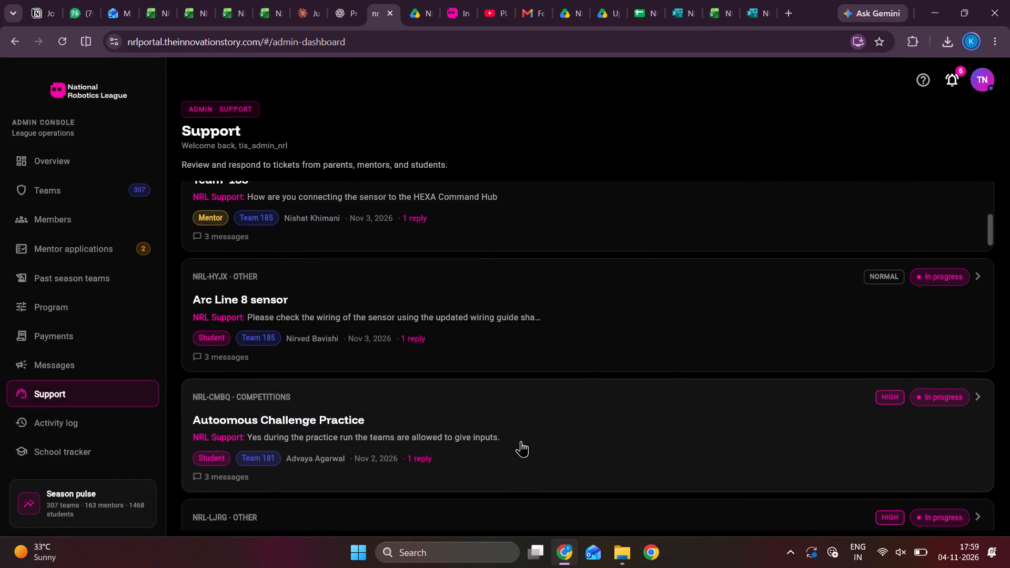
scroll(521, 441, down, 2)
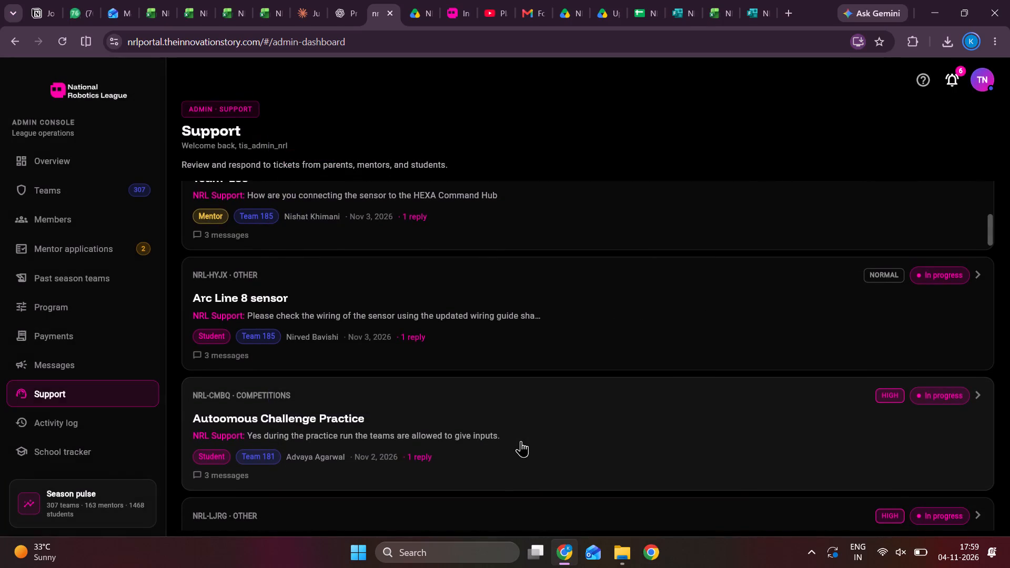
scroll(521, 441, down, 1)
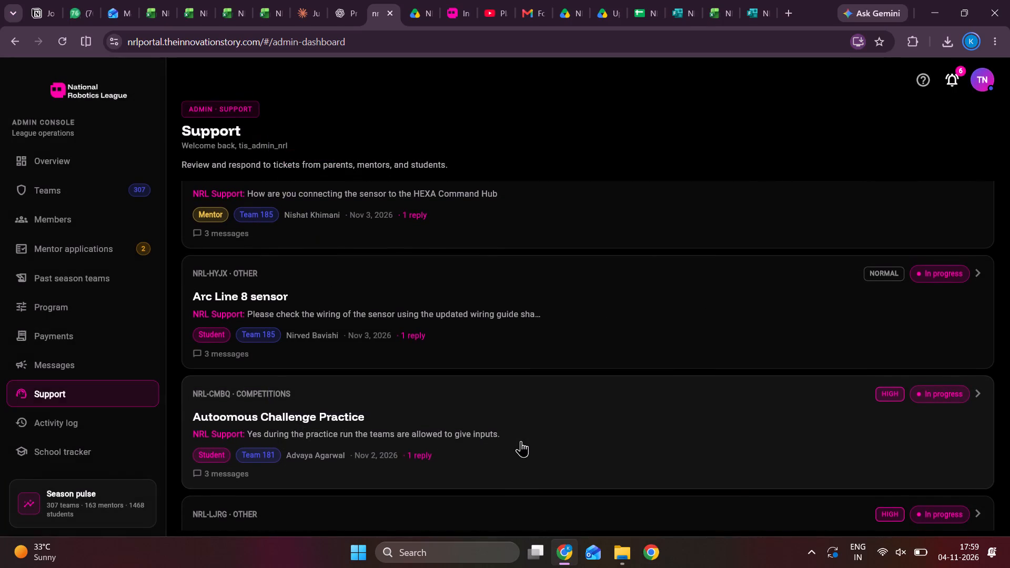
click(462, 416)
scroll(475, 365, down, 1)
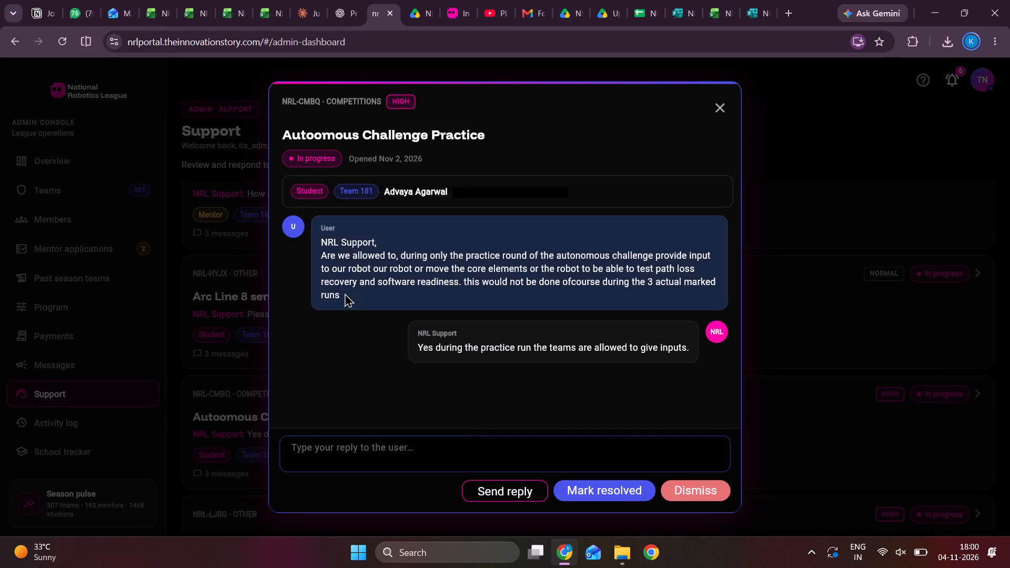
click(792, 362)
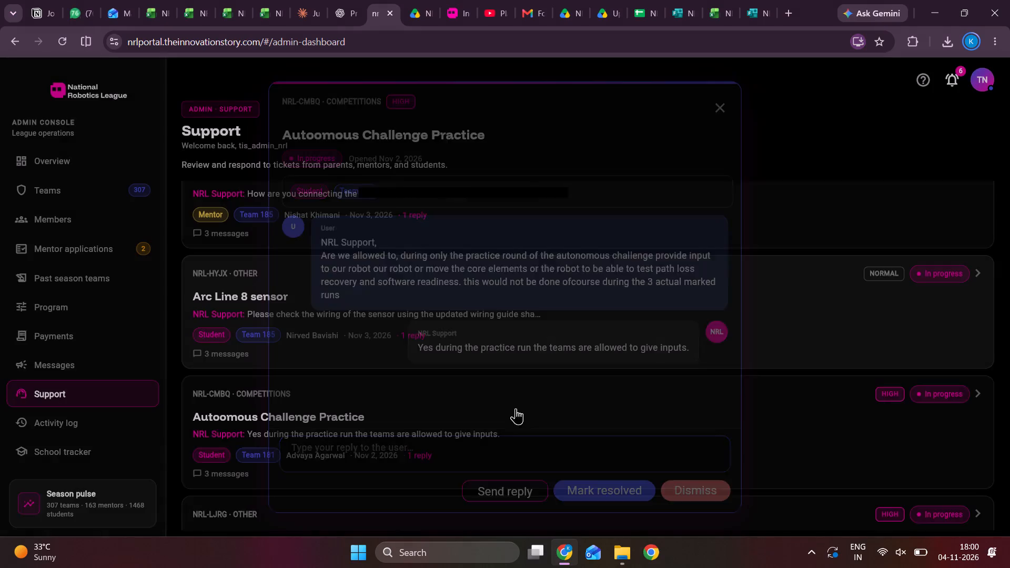
scroll(459, 437, down, 4)
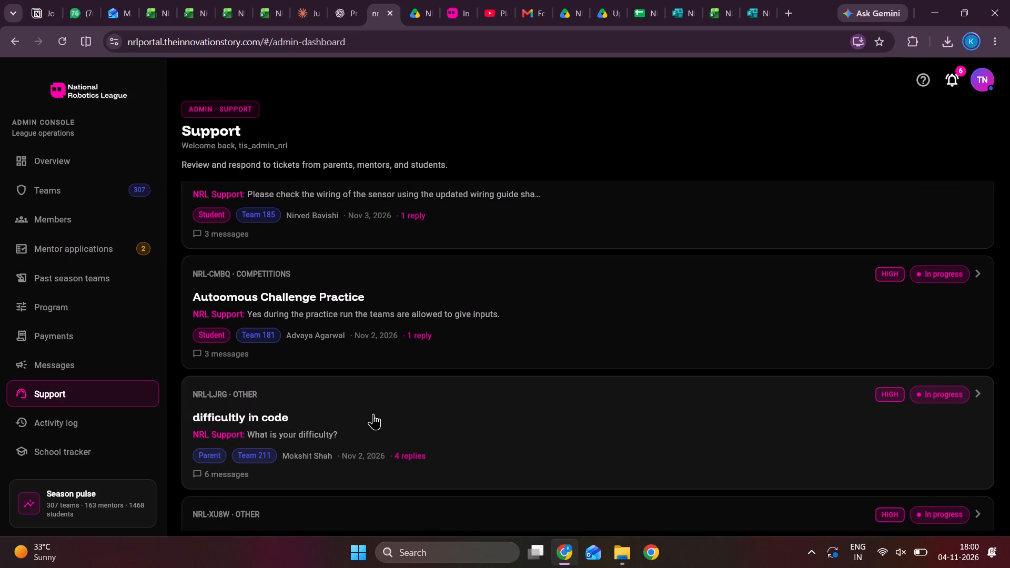
Draft a reply in Team 211's code-difficulty ticket: "The steps to delete the complete sdk and installing it again is present on the forum in announcement category.".
scroll(373, 413, down, 2)
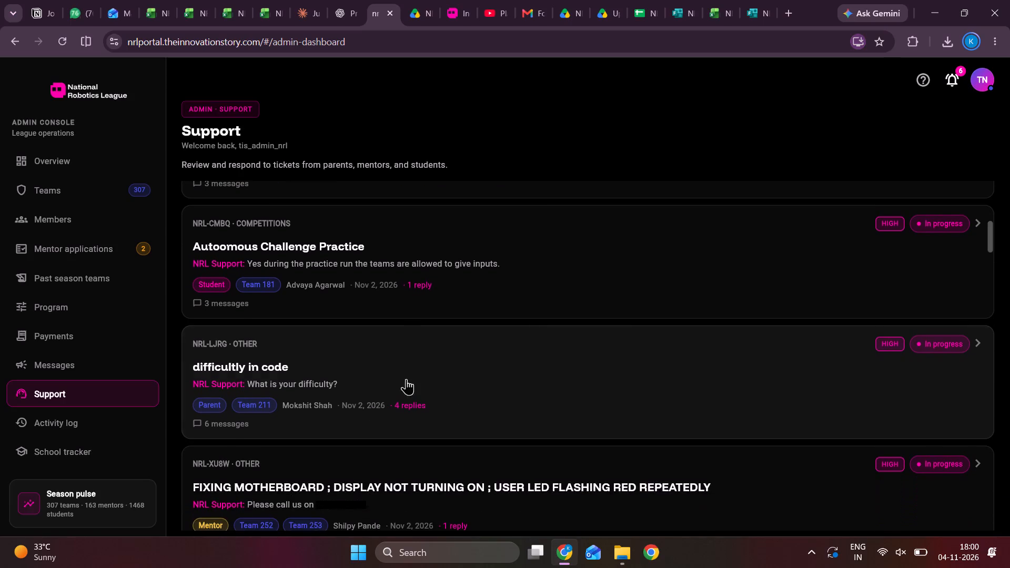
click(406, 379)
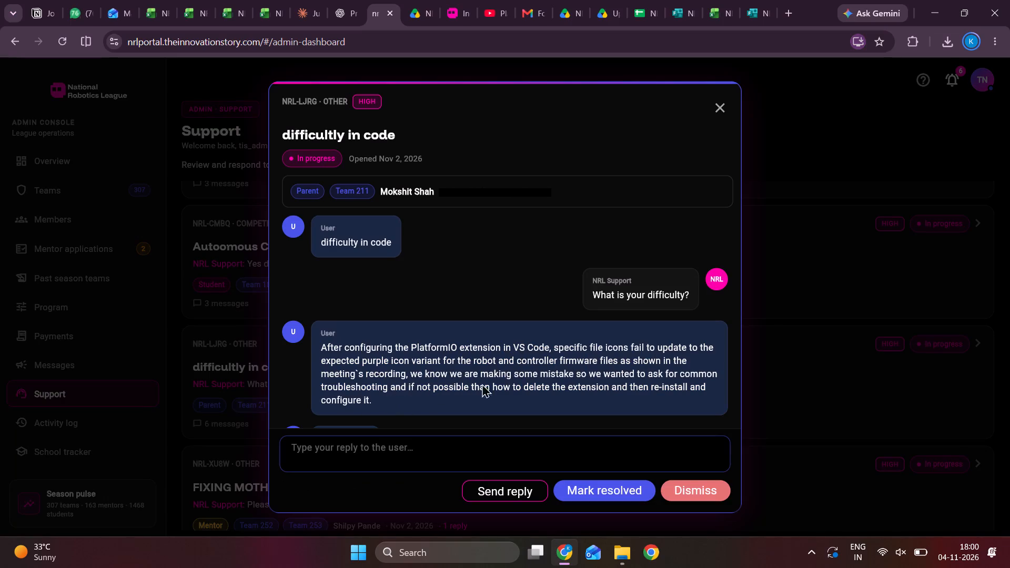
scroll(651, 389, down, 1)
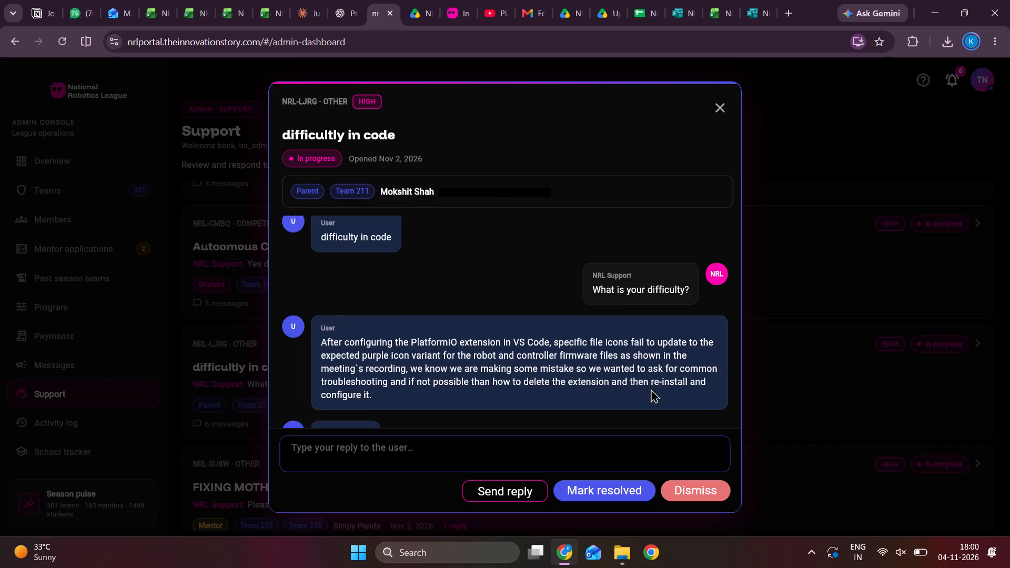
scroll(651, 389, down, 1)
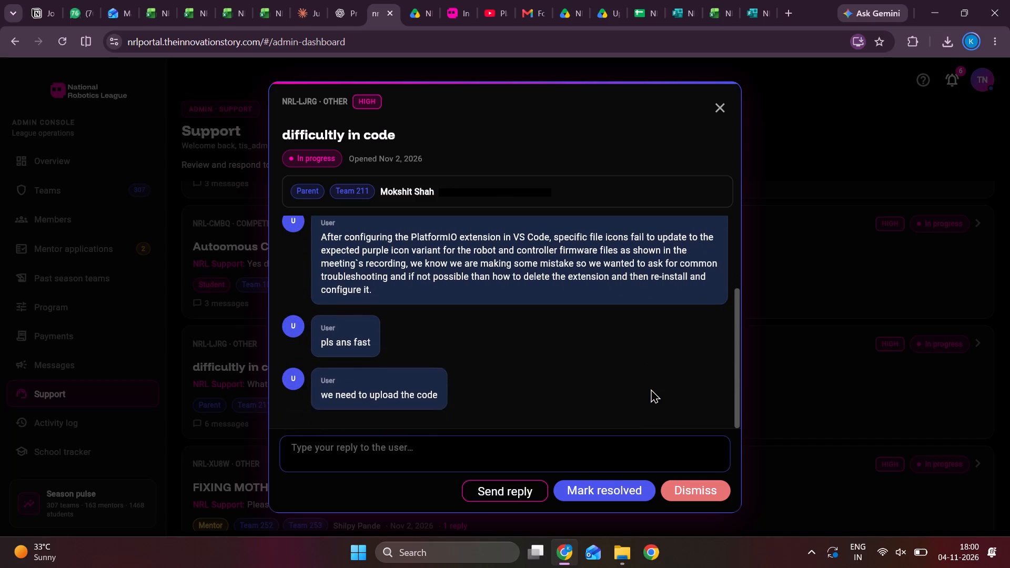
scroll(651, 389, down, 1)
click(490, 455)
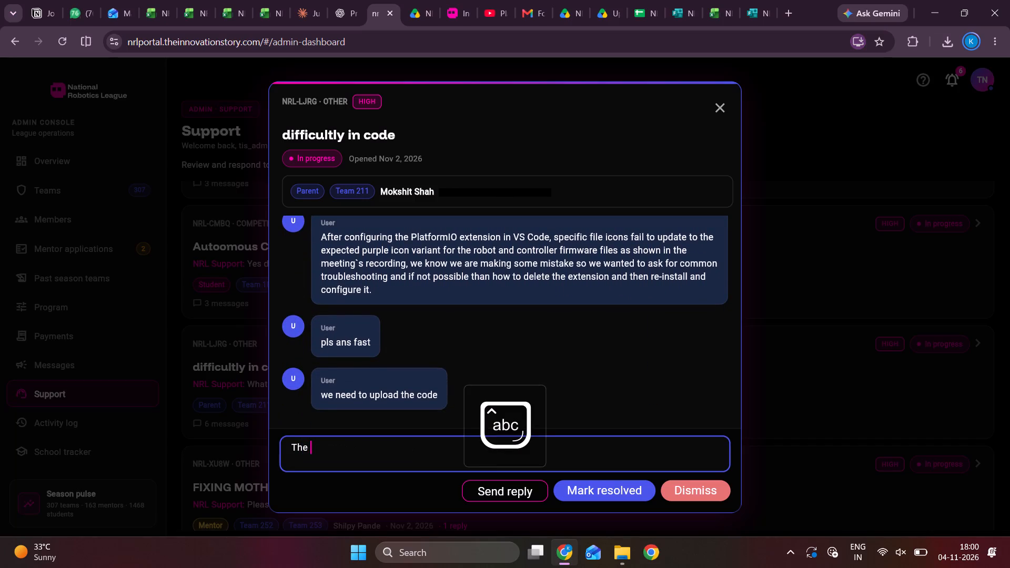
text(stes)
key(BackSpace)
text(ps to)
key(space)
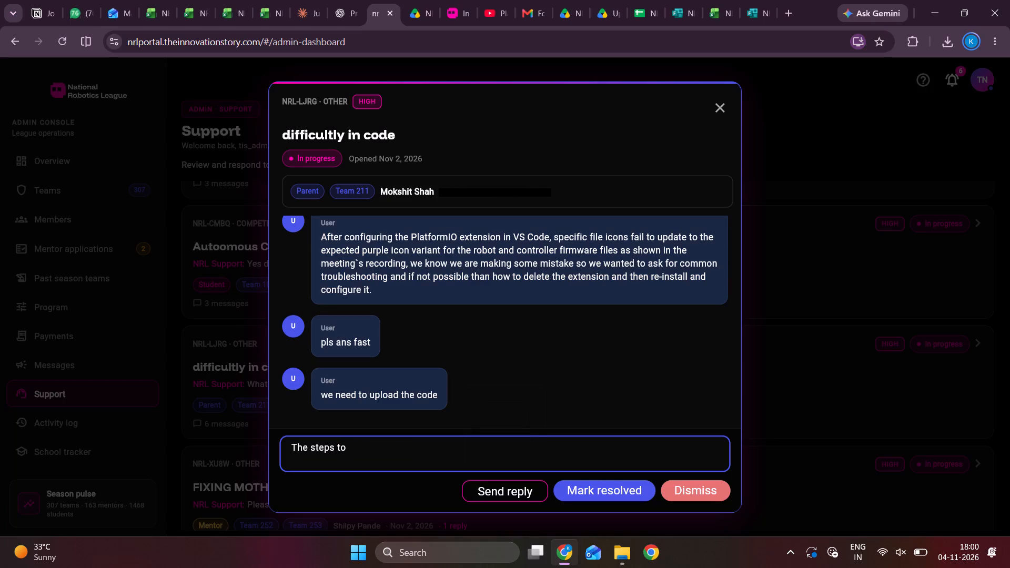
text(dee)
key(BackSpace)
text(lete the complete sdk and insta)
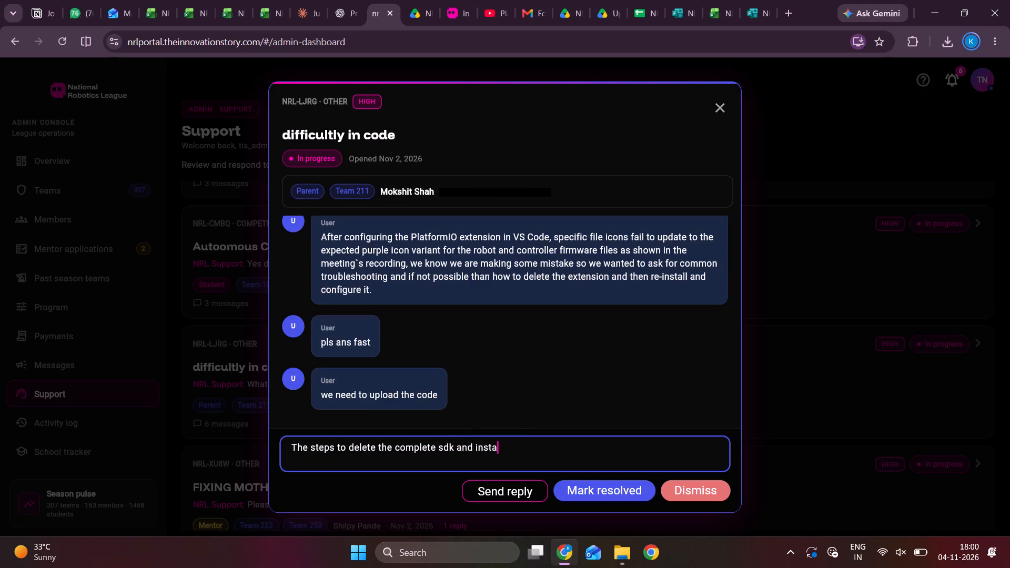
text(lling it again is present on the forum in wr)
key(BackSpace)
key(BackSpace)
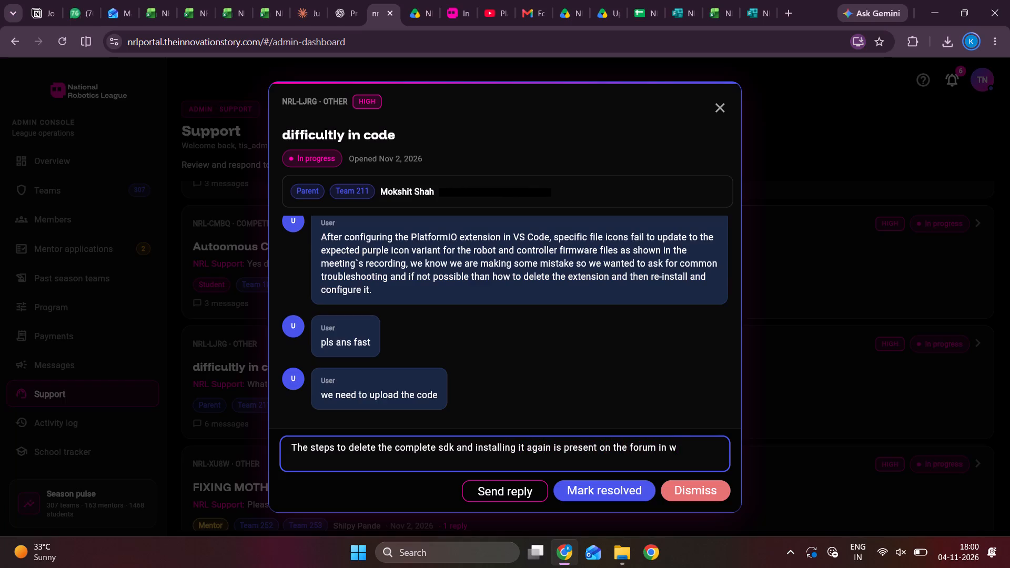
text(announceen)
key(BackSpace)
key(BackSpace)
text(menbt)
key(space)
key(BackSpace)
key(BackSpace)
key(BackSpace)
text(t)
key(space)
text(category)
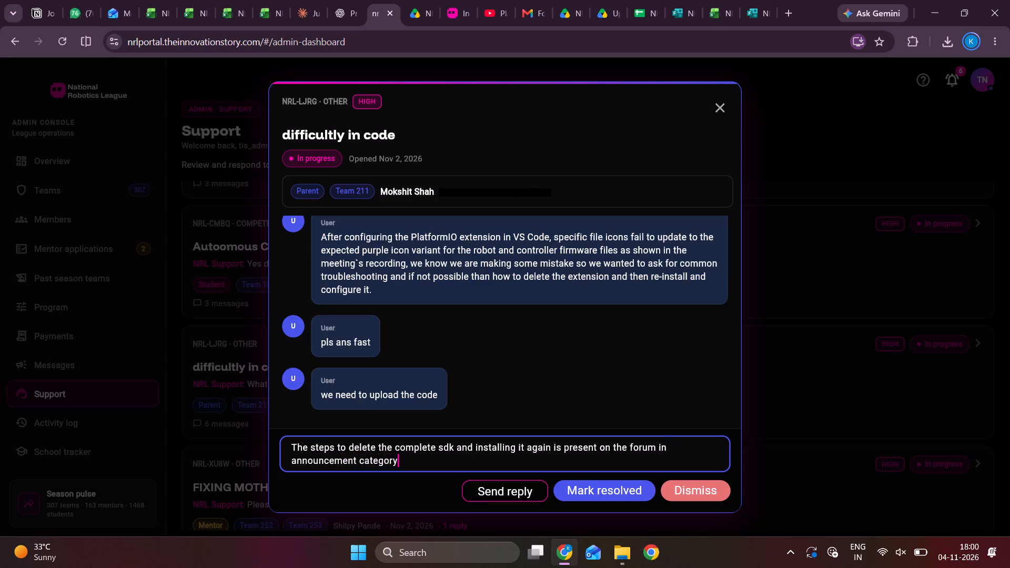
text(.)
key(space)
click(467, 459)
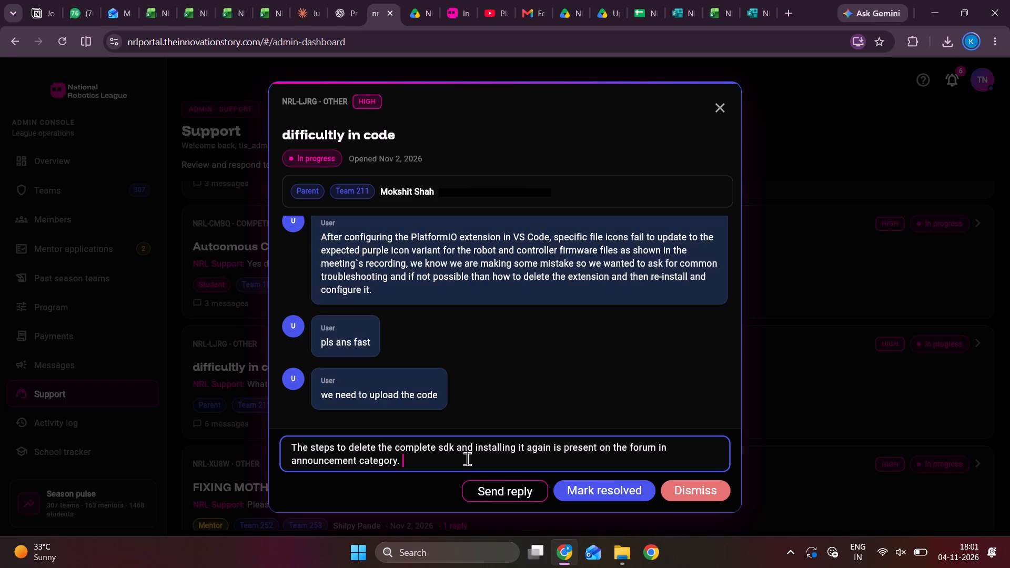
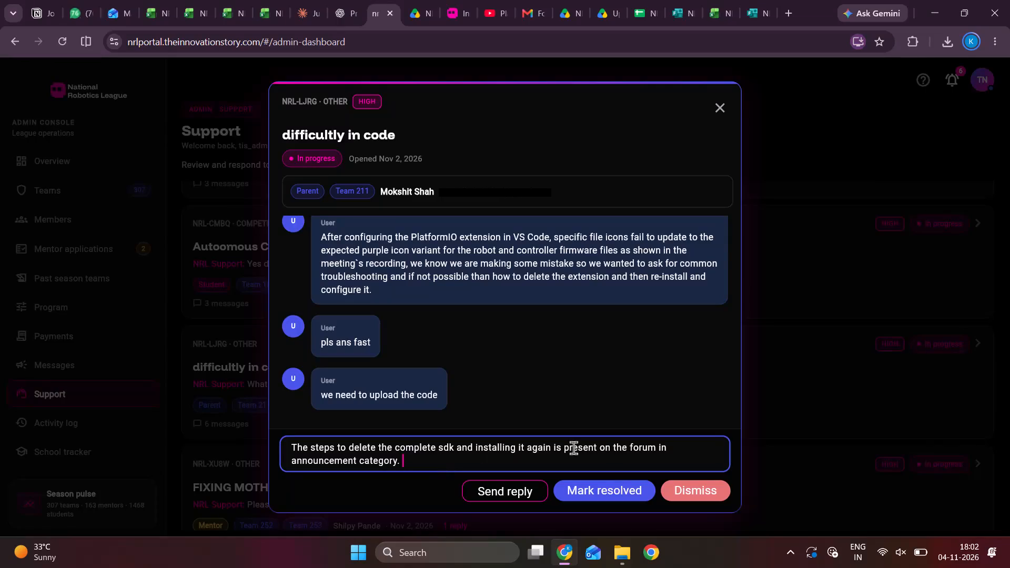
Send the drafted reply about deleting and reinstalling the SDK in Team 211's code-difficulty ticket and close the ticket.
click(422, 458)
click(517, 494)
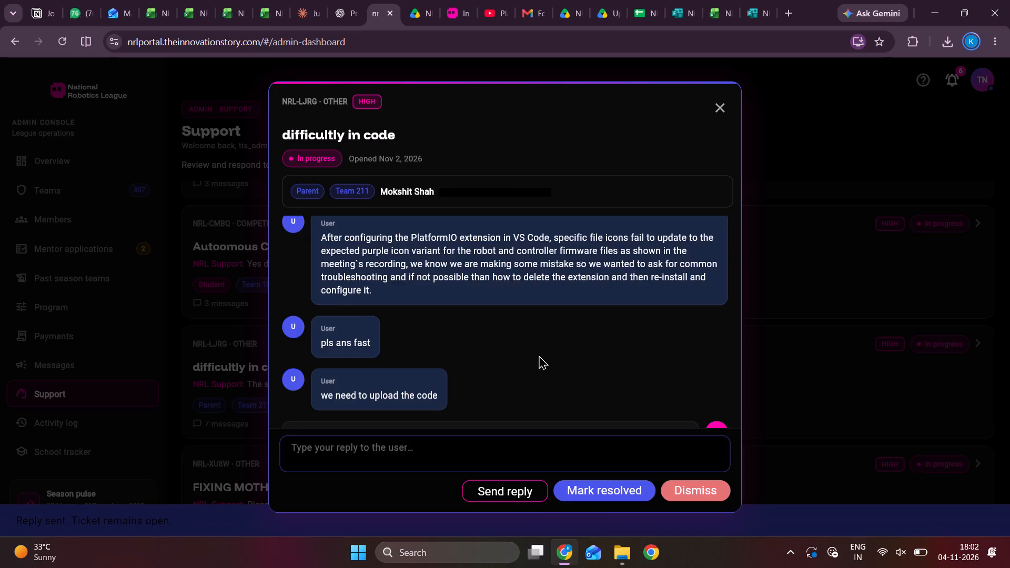
scroll(539, 355, down, 2)
click(753, 379)
Read the conversation in Team 186's ticket about the controller showing a white screen and mark the ticket resolved.
scroll(639, 458, down, 1)
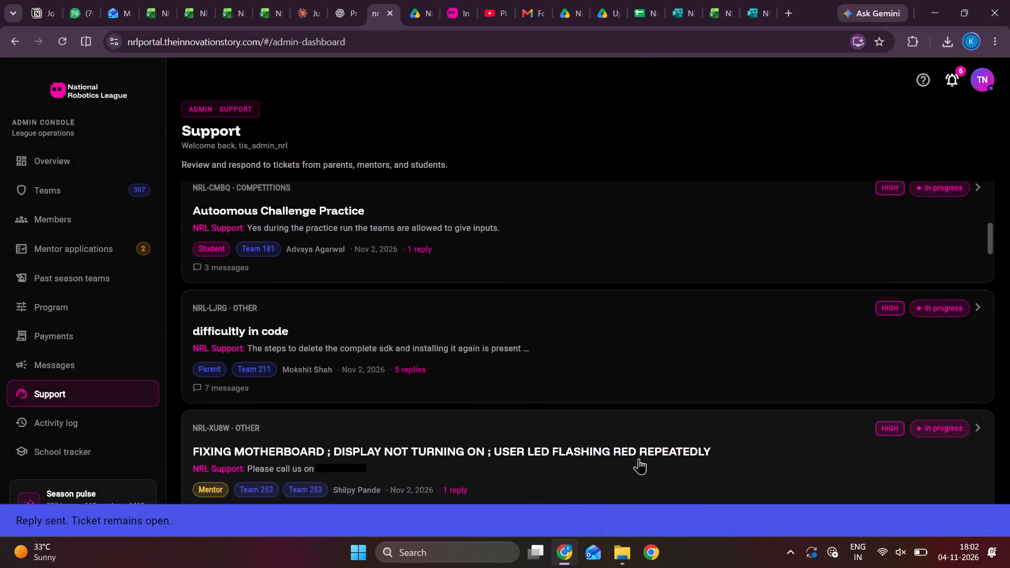
scroll(639, 458, down, 2)
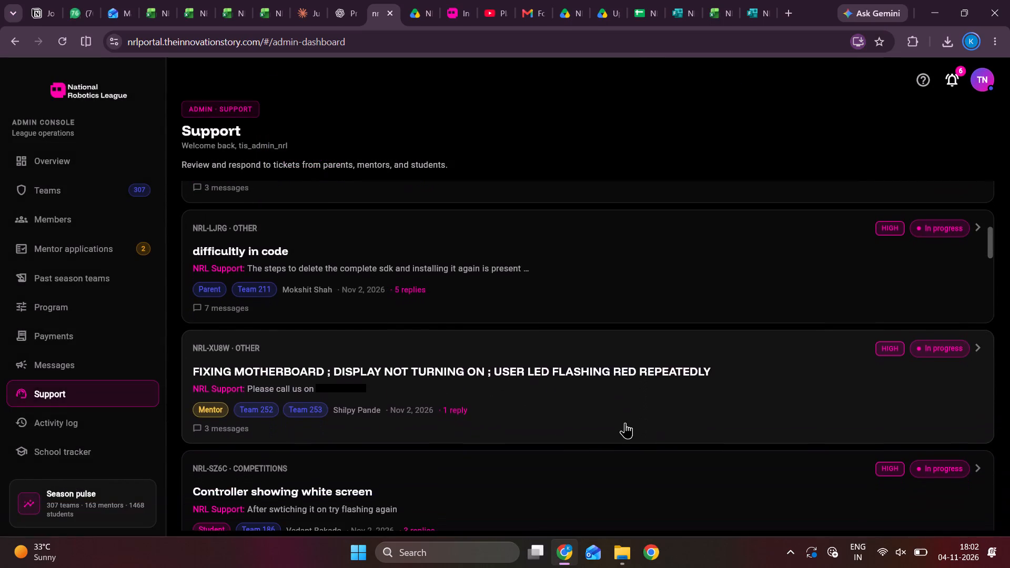
scroll(625, 422, down, 1)
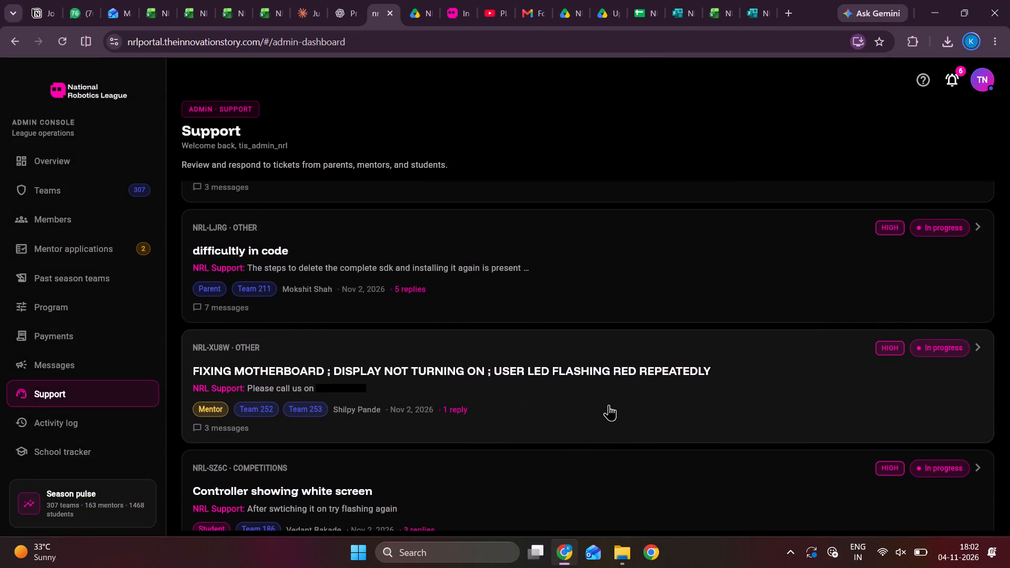
scroll(609, 404, down, 2)
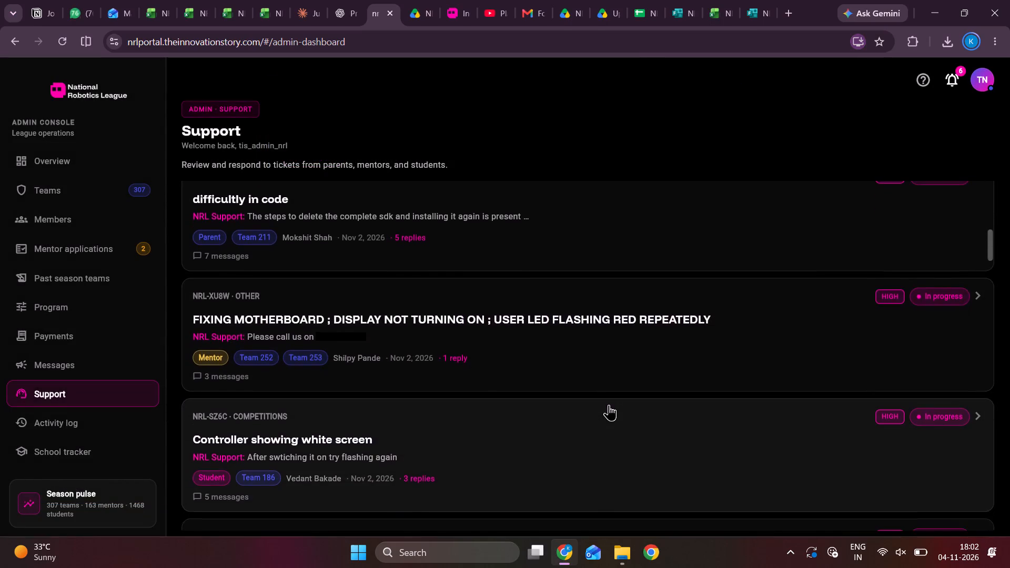
scroll(609, 404, down, 1)
click(565, 455)
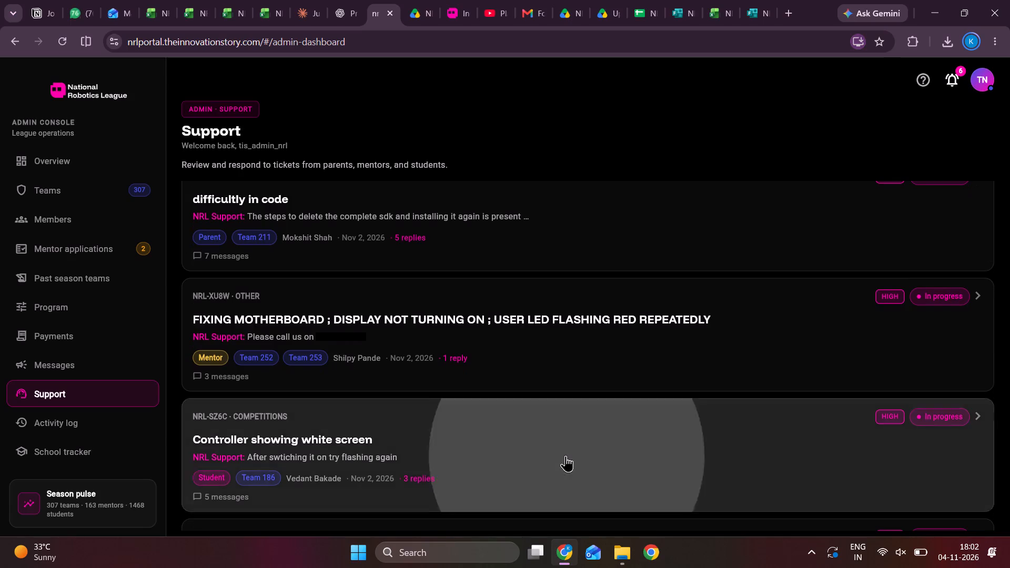
scroll(592, 405, down, 1)
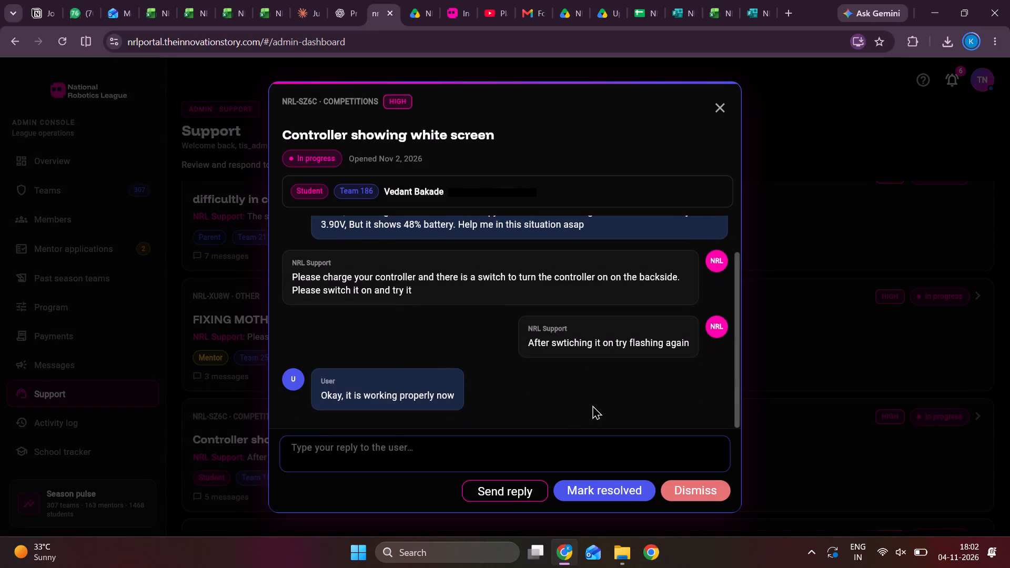
scroll(592, 405, down, 2)
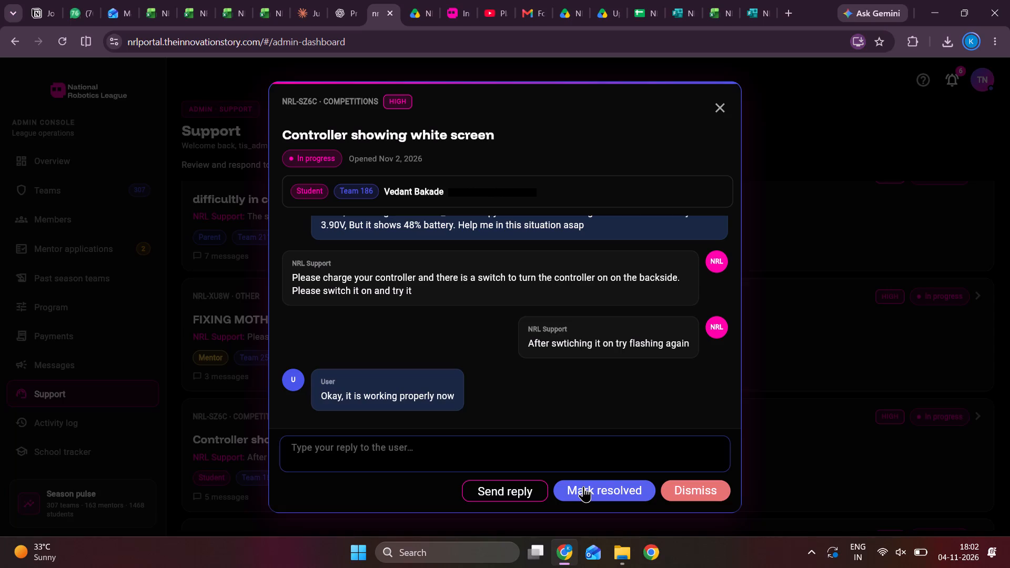
click(583, 486)
Reply in Team 211's coding-and-wiring ticket: "Its being answered in the other ticket you have raised. Please do not raise multiple ticket for the same issue.".
scroll(500, 400, down, 1)
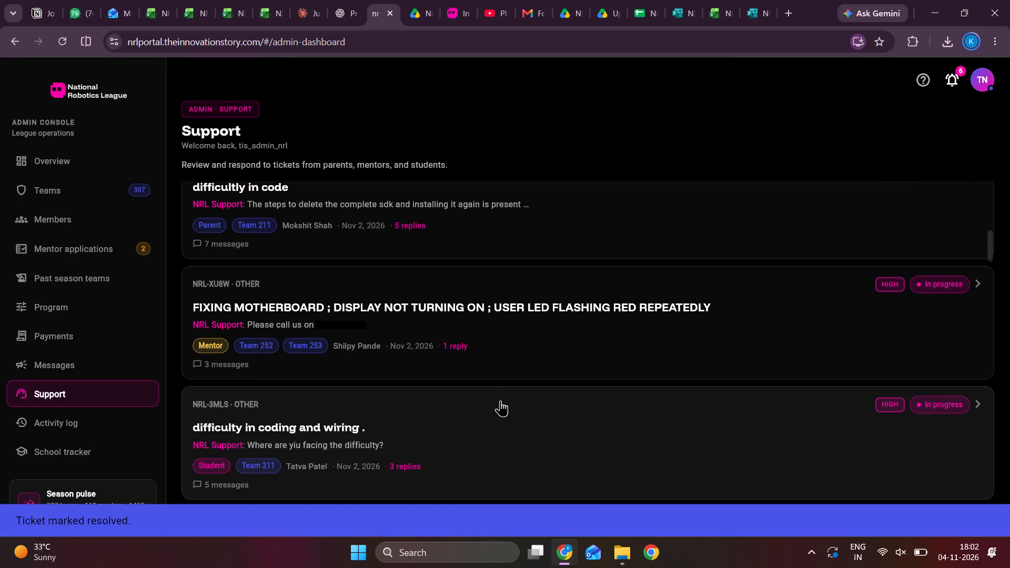
scroll(500, 400, down, 2)
click(504, 400)
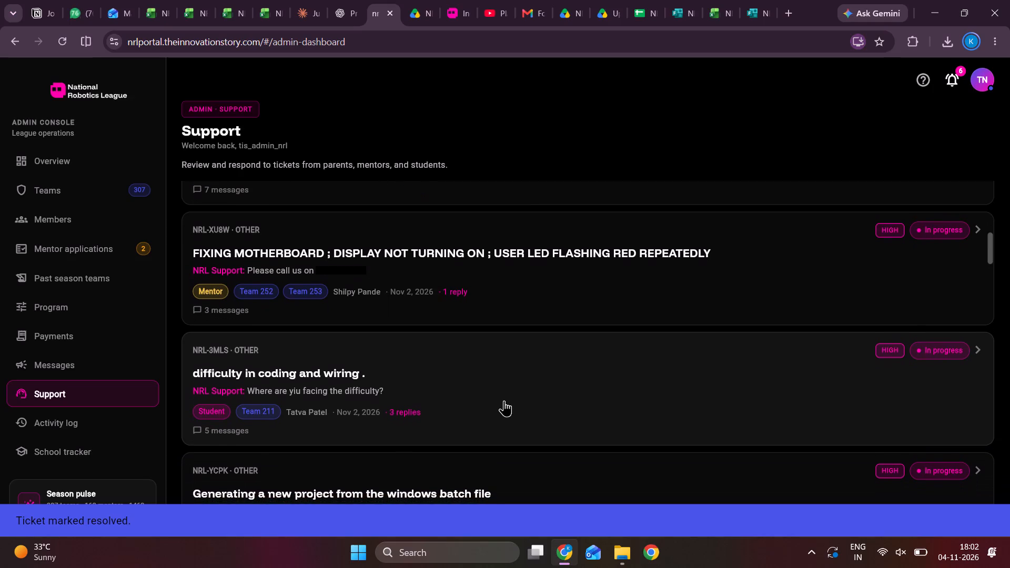
scroll(548, 400, down, 2)
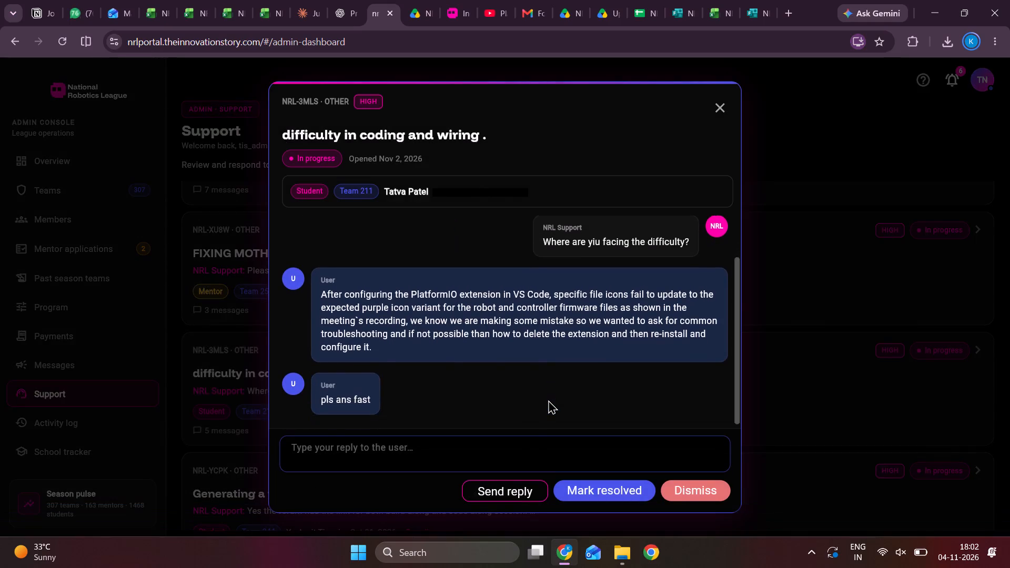
click(514, 451)
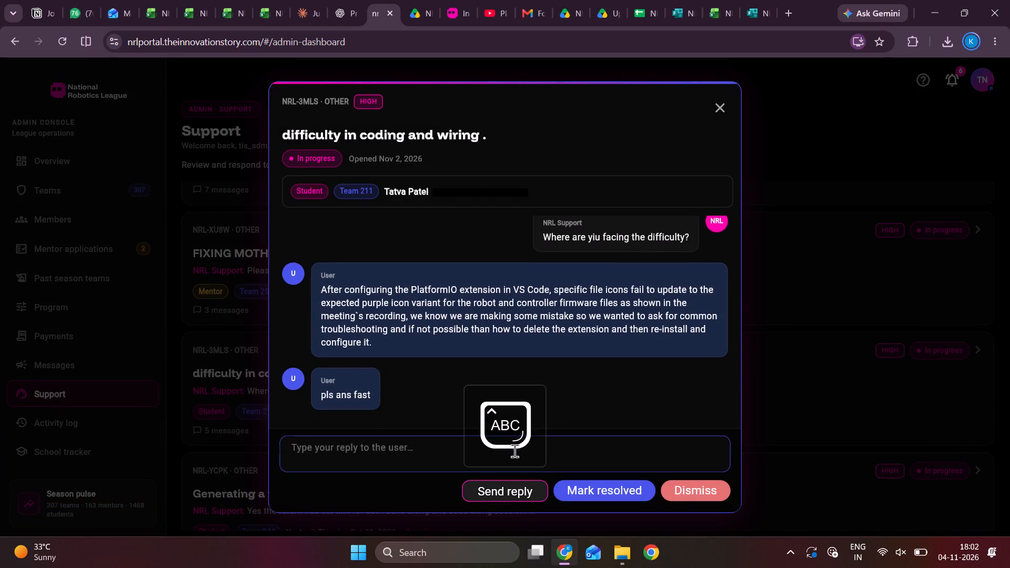
key(BackSpace)
key(BackSpace)
click(513, 452)
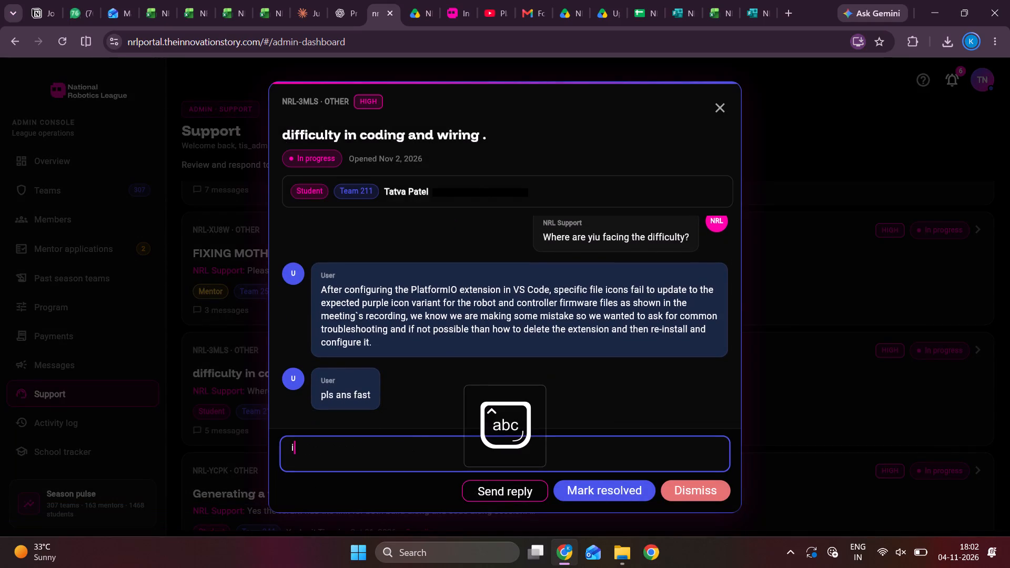
key(t)
key(BackSpace)
key(BackSpace)
key(i)
text(ts being answered in the)
key(space)
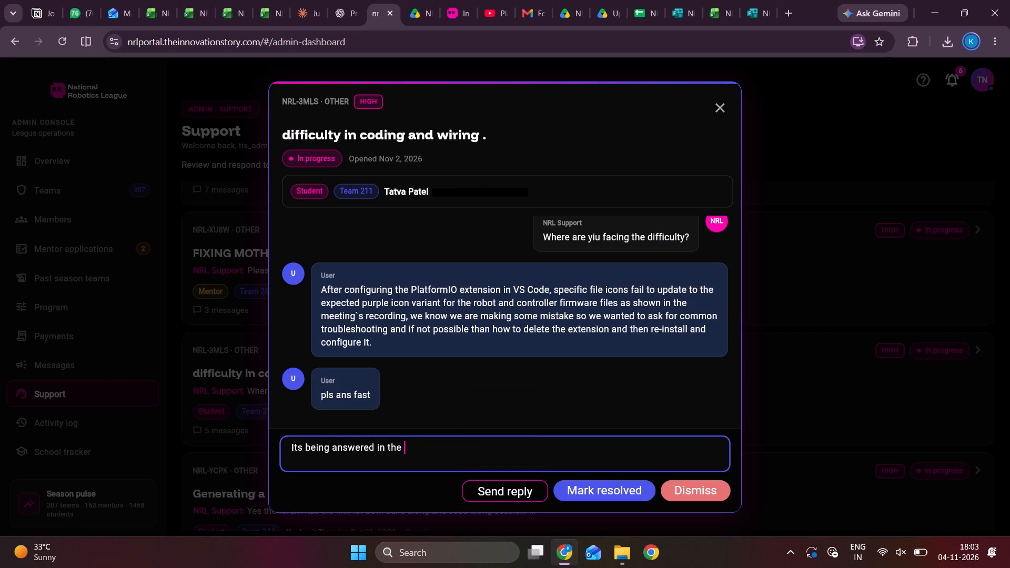
key(t)
key(BackSpace)
key(o)
key(BackSpace)
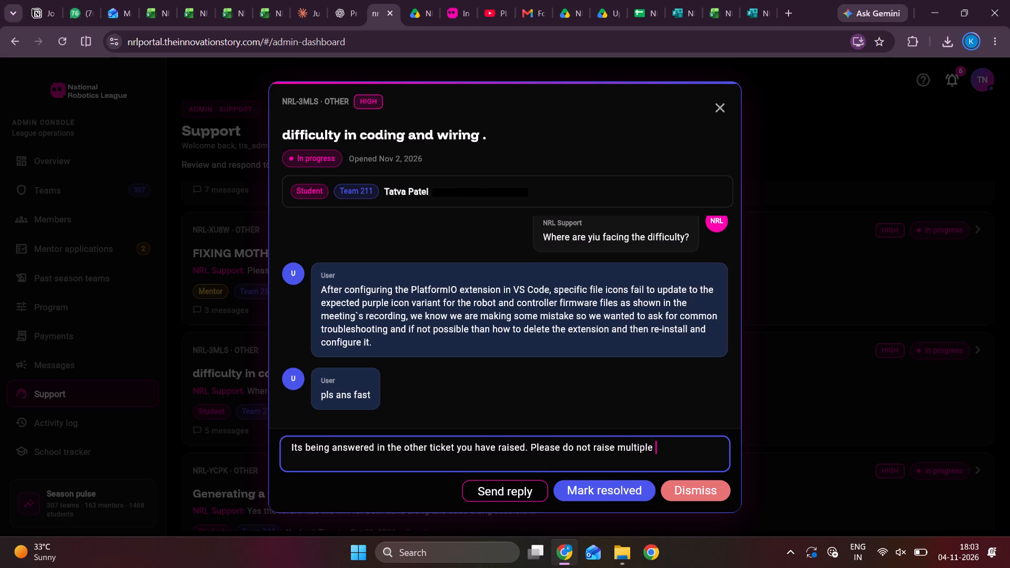
text(tic)
text(ket for the same issue.)
key(space)
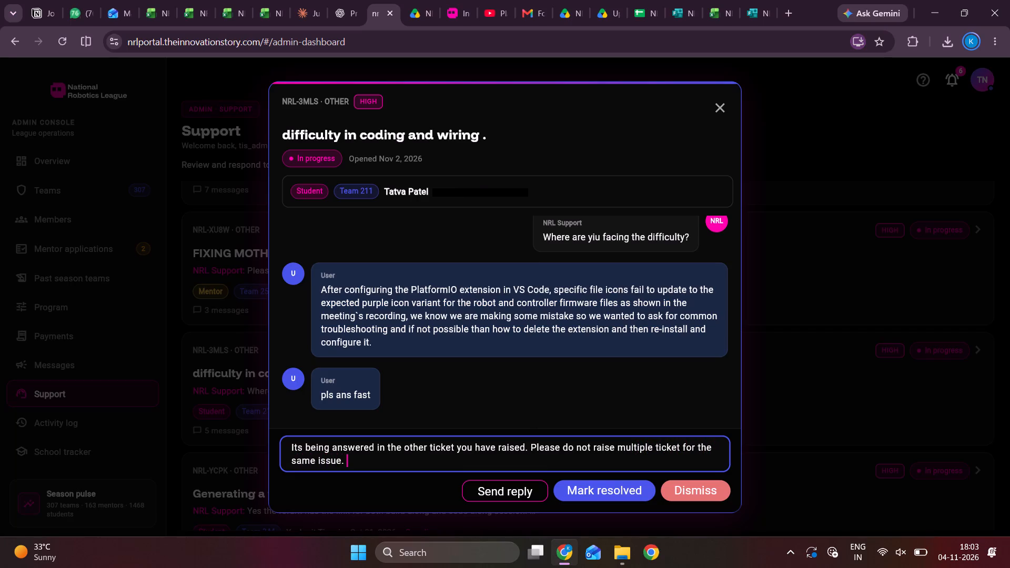
click(507, 495)
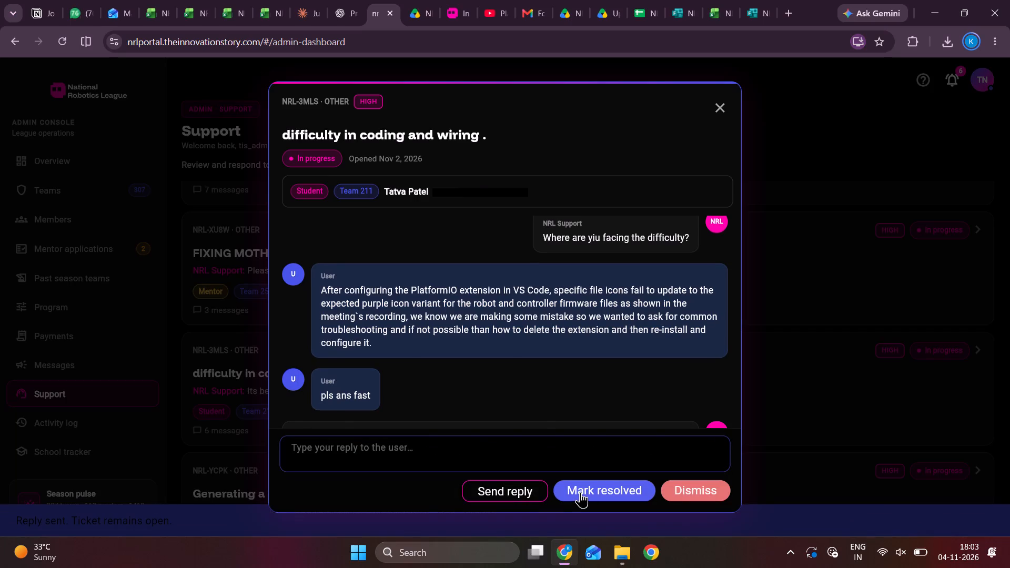
Mark Team 211's coding-and-wiring difficulty ticket resolved.
click(580, 491)
Review the conversation in Team 244's ticket about generating a new project from the windows batch file.
scroll(543, 394, down, 1)
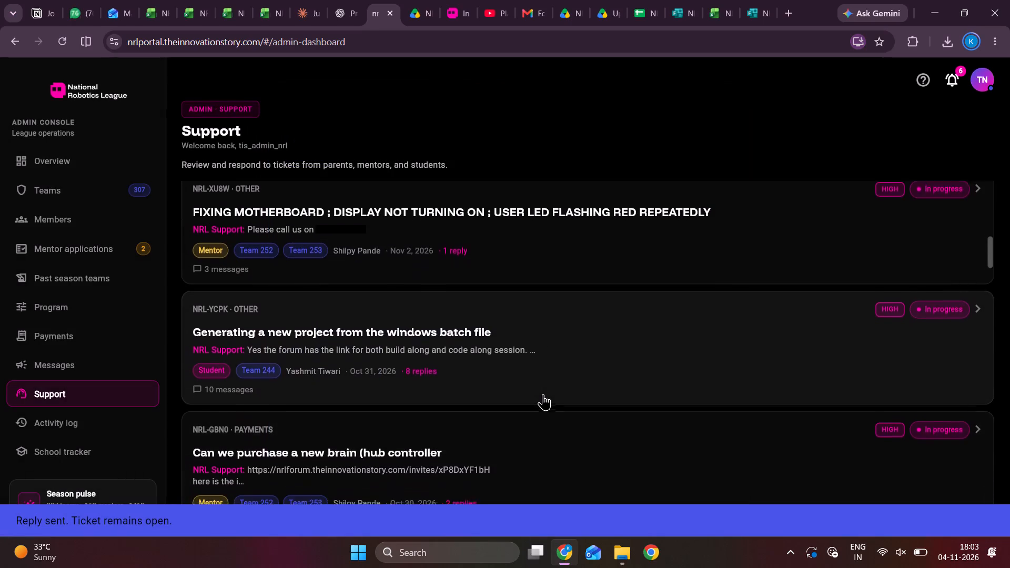
scroll(543, 394, down, 2)
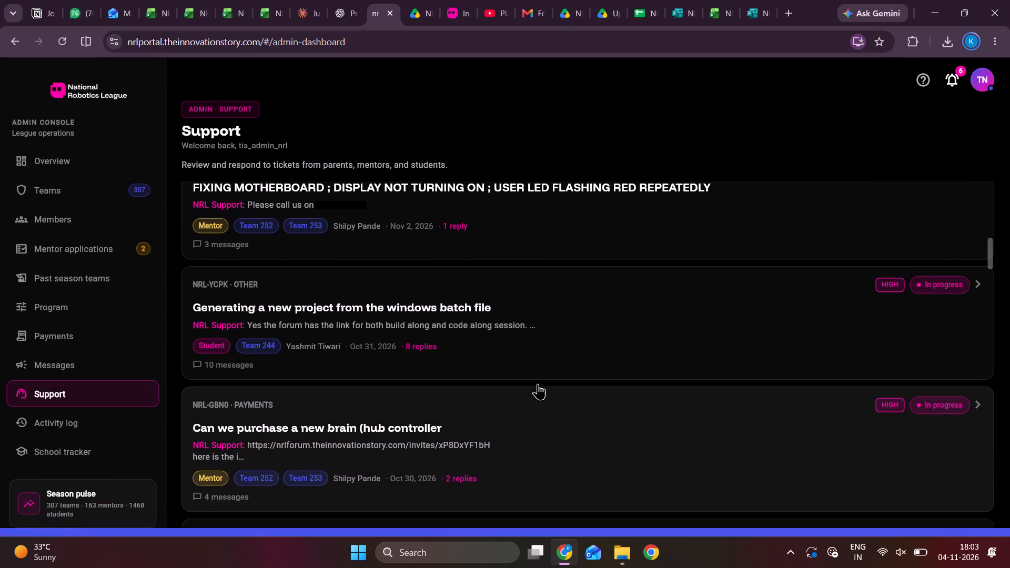
click(535, 374)
scroll(529, 336, down, 4)
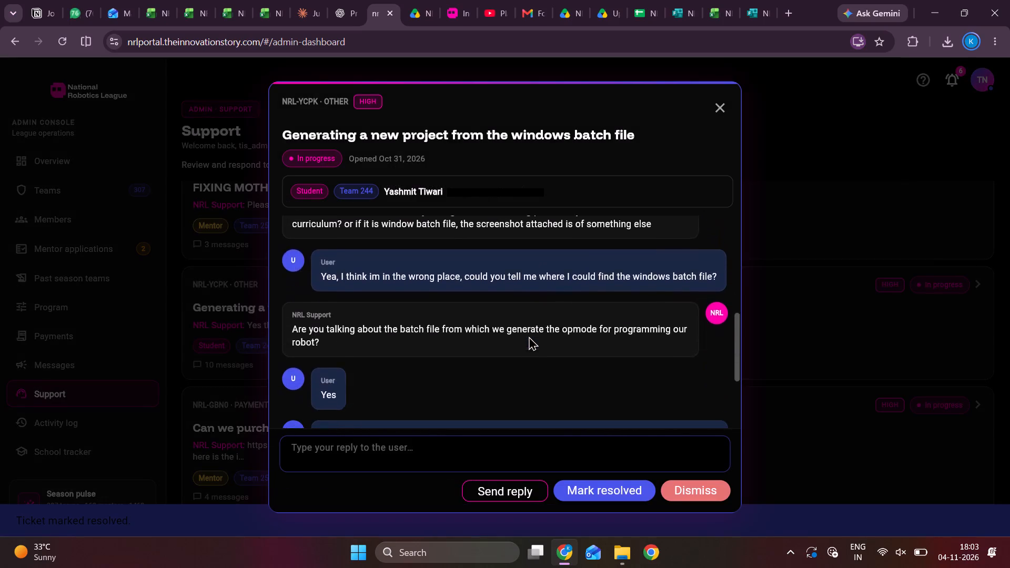
scroll(529, 336, down, 4)
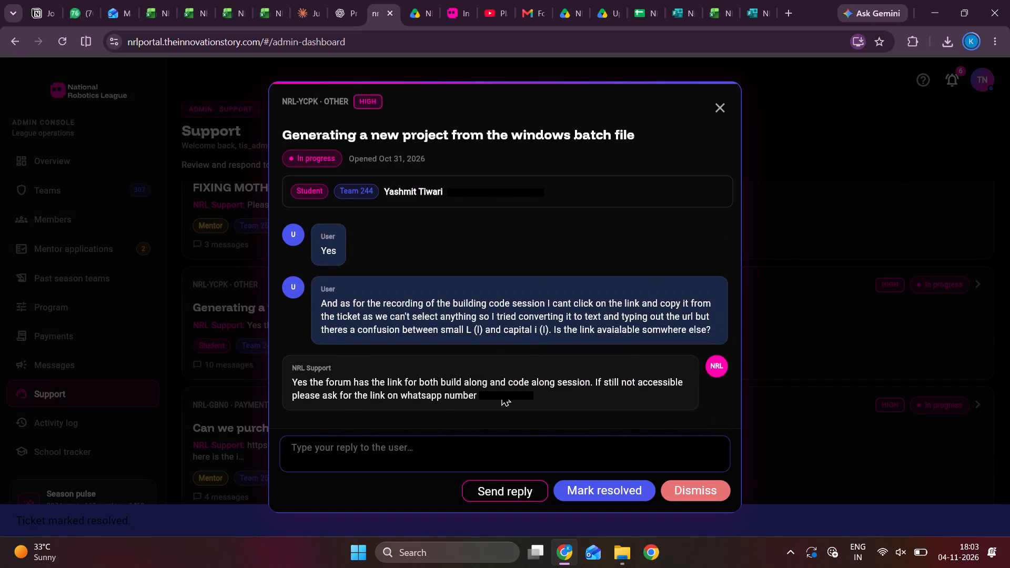
click(764, 398)
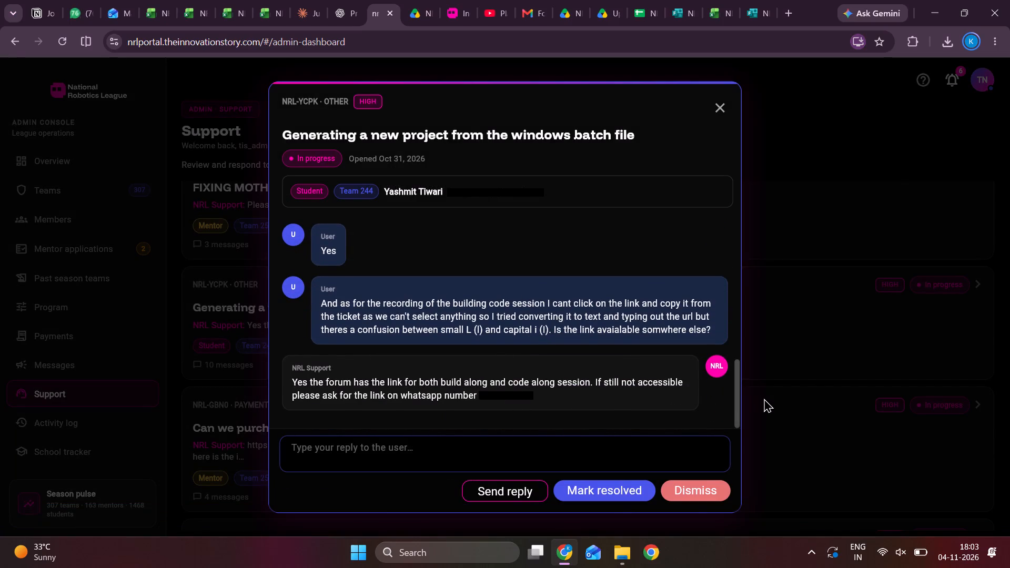
Read the Team 252 and 253 mentor's ticket about purchasing a new brain hub controller and mark it resolved.
scroll(529, 359, down, 1)
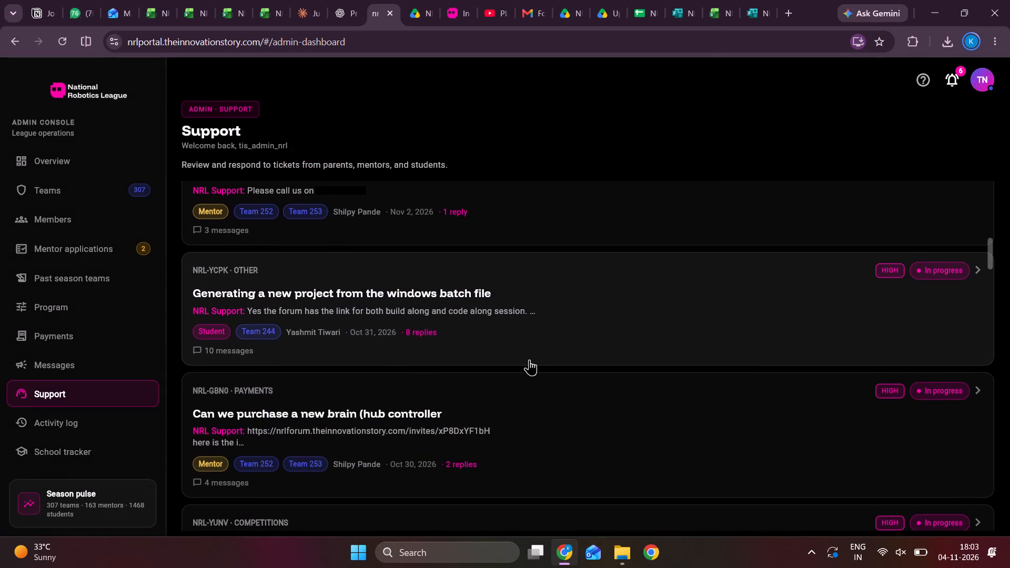
scroll(529, 359, down, 1)
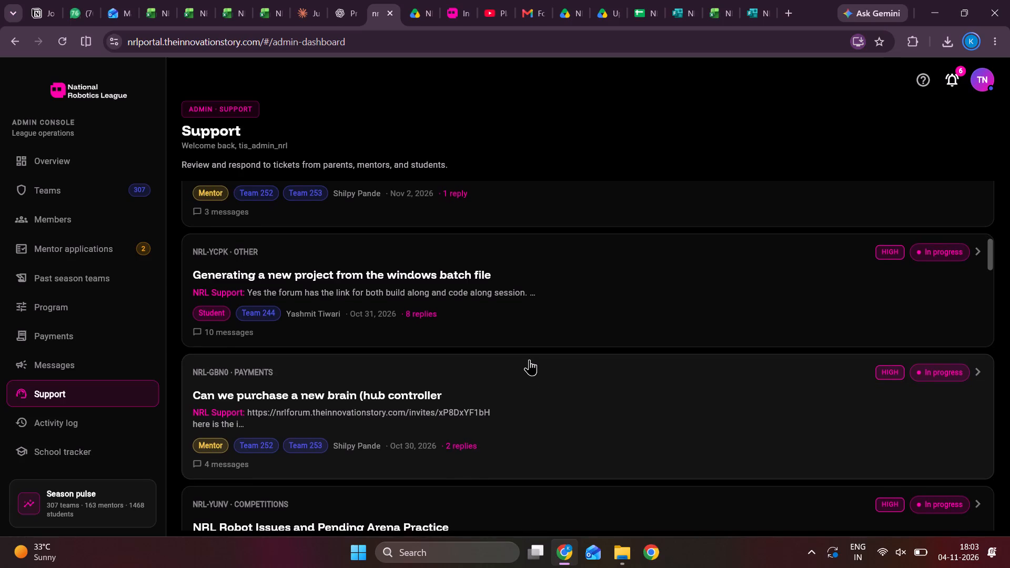
click(531, 381)
scroll(539, 322, down, 7)
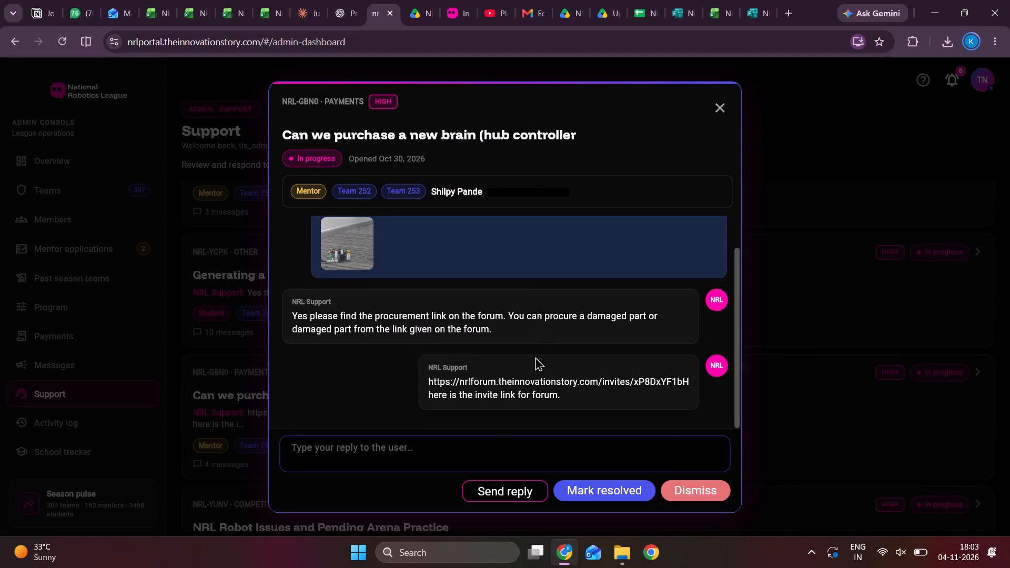
scroll(510, 478, up, 3)
scroll(565, 367, up, 8)
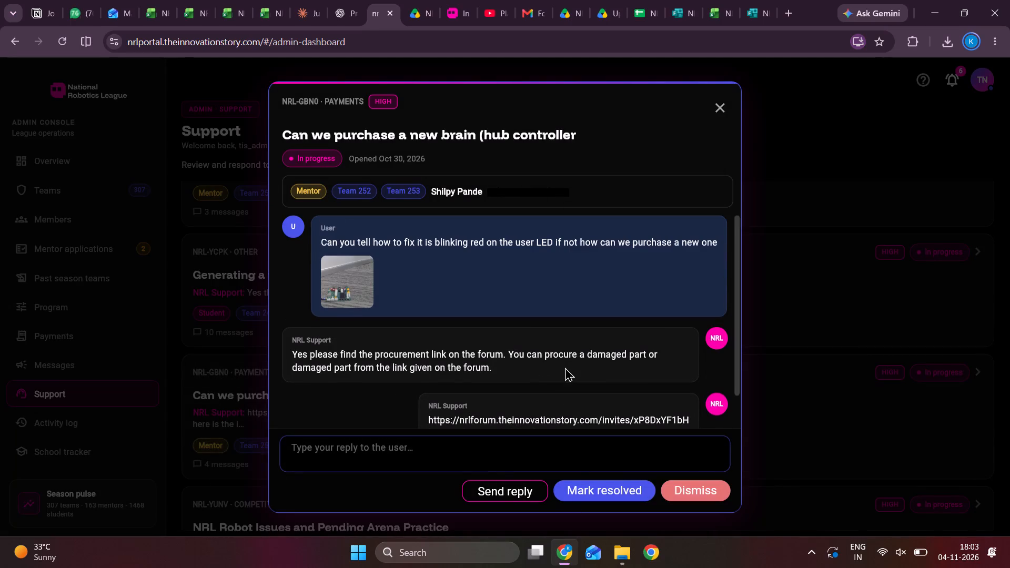
click(612, 482)
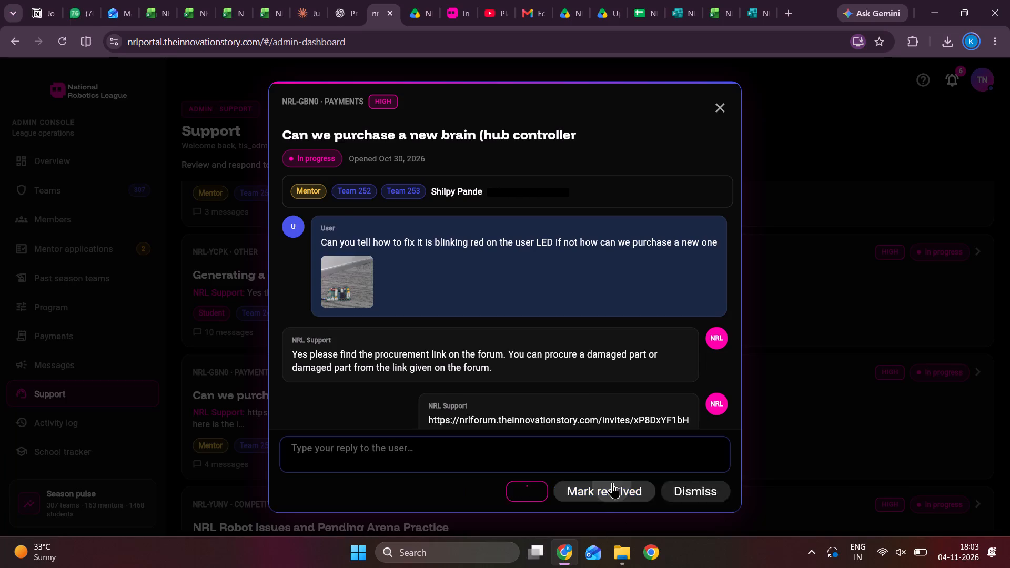
Write a reply in Team 272's robot-issues ticket: "If the problem has persisted or you got no assistance please raise another ticket.".
scroll(563, 439, down, 1)
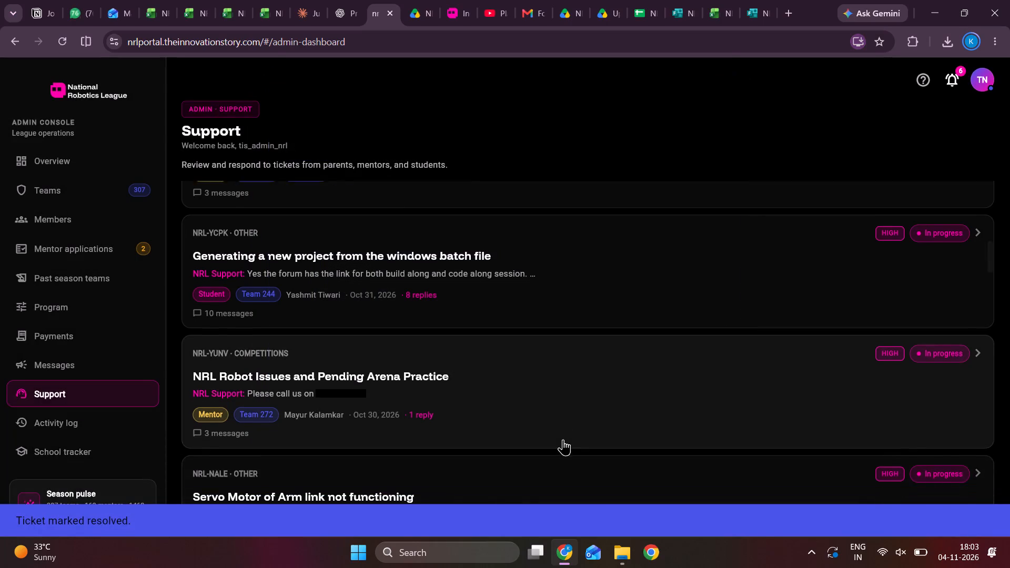
scroll(563, 439, down, 1)
click(558, 425)
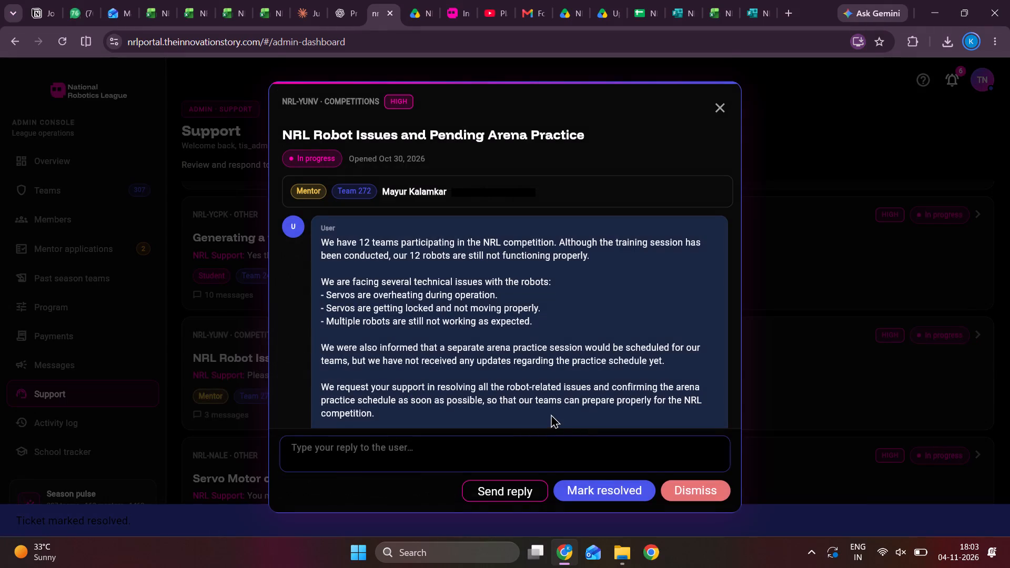
scroll(551, 414, down, 7)
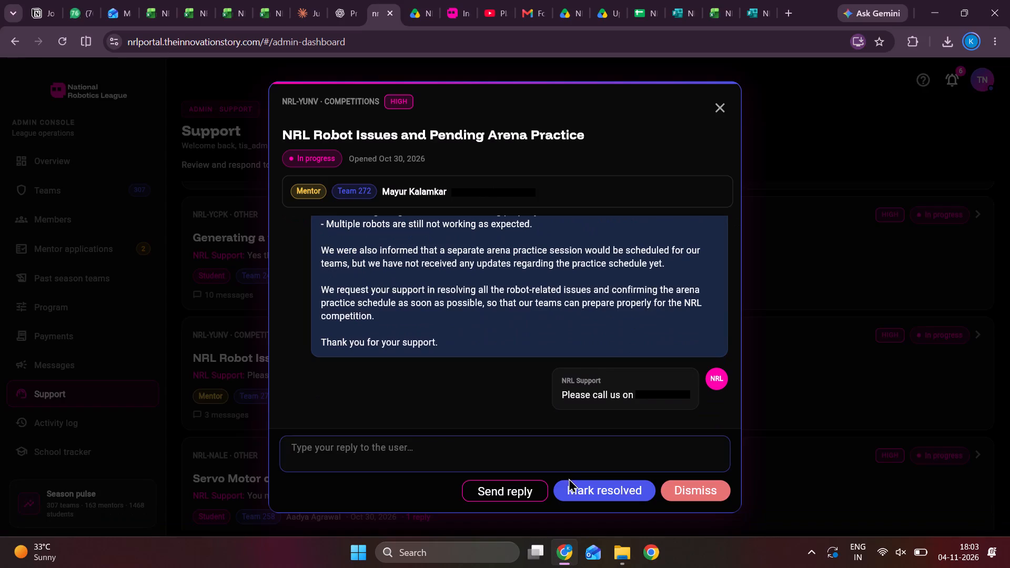
drag(571, 482, 593, 547)
drag(593, 547, 593, 546)
click(466, 451)
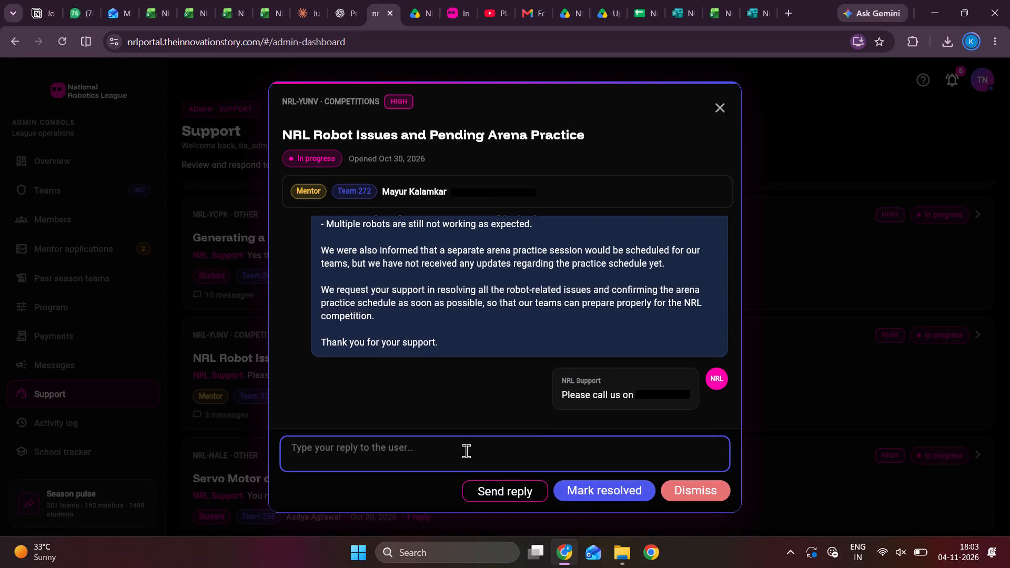
key(g)
key(BackSpace)
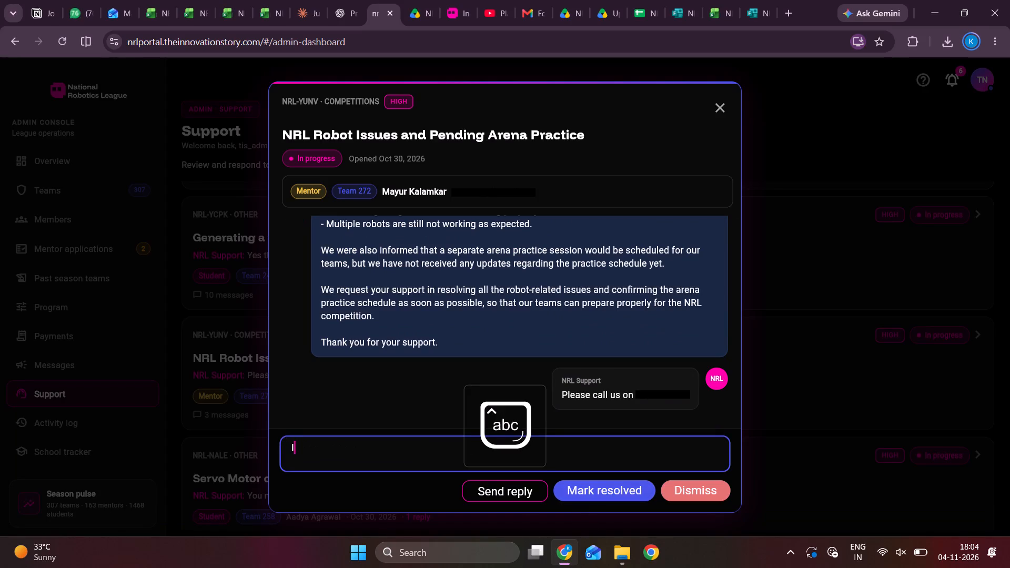
text(f the problem has persisteed)
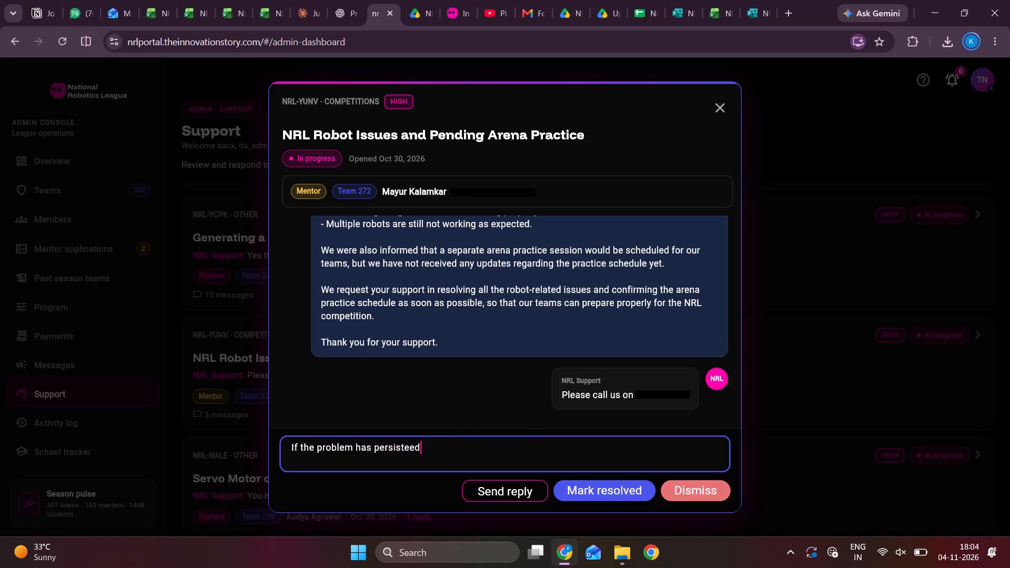
key(BackSpace)
key(BackSpace)
text(d or you got no assistane)
key(BackSpace)
text(ce please raise another ticket.)
key(space)
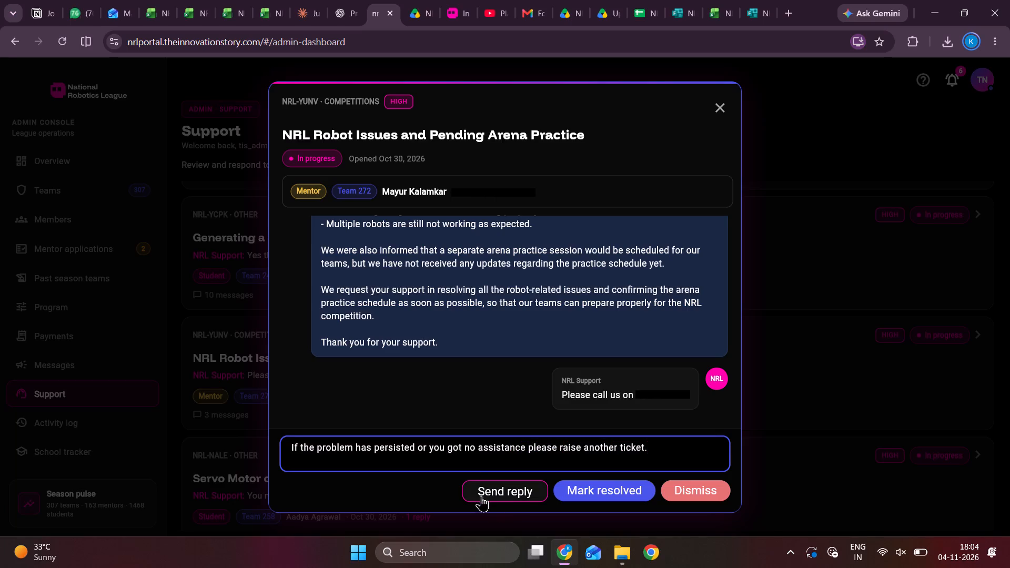
Mark Team 272's ticket about robot issues and pending arena practice resolved.
click(591, 496)
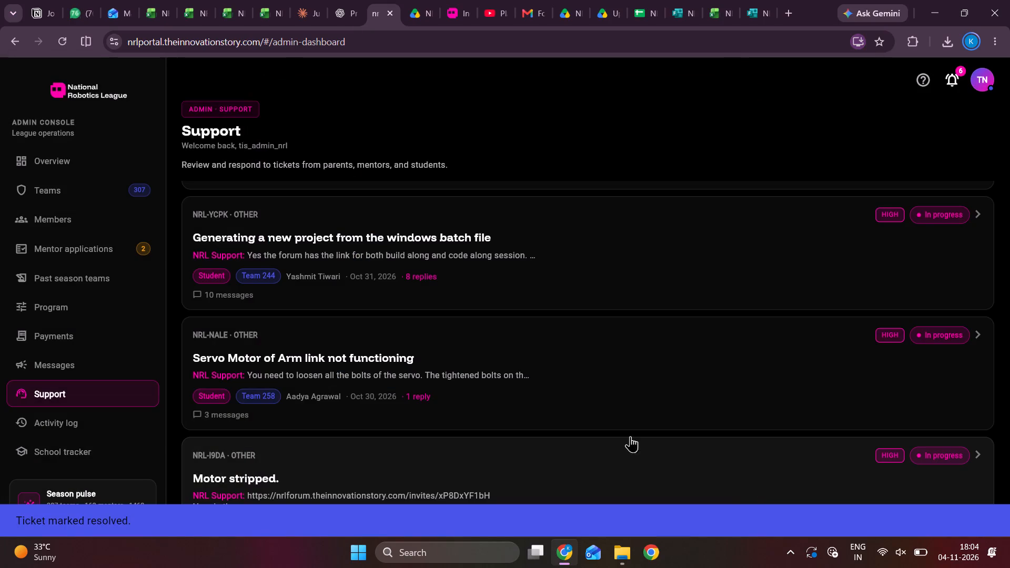
Look through the remaining in-progress support tickets from the servo motor of arm link ticket onward.
scroll(579, 415, down, 2)
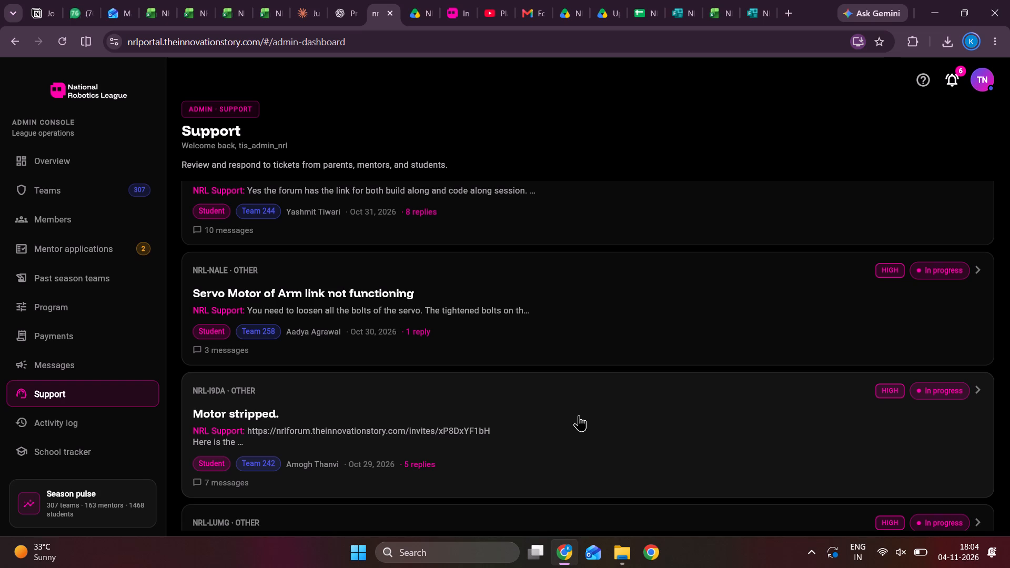
scroll(579, 415, down, 2)
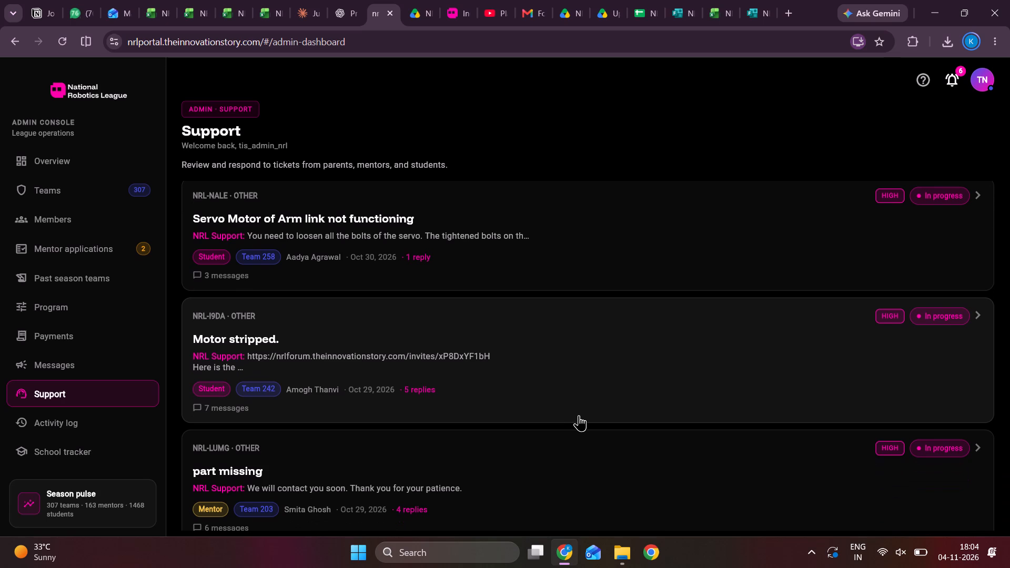
scroll(579, 415, down, 1)
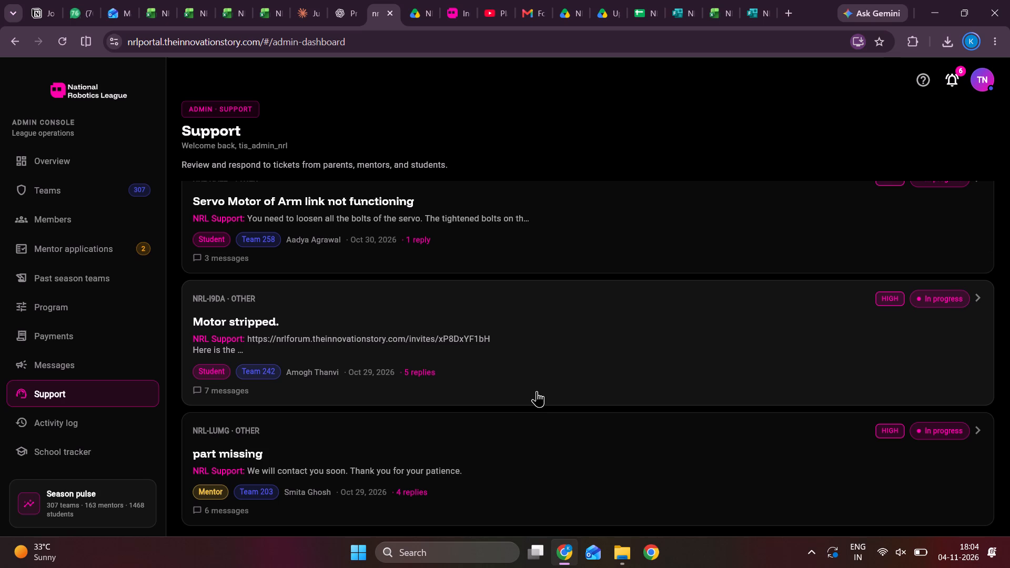
scroll(537, 391, down, 1)
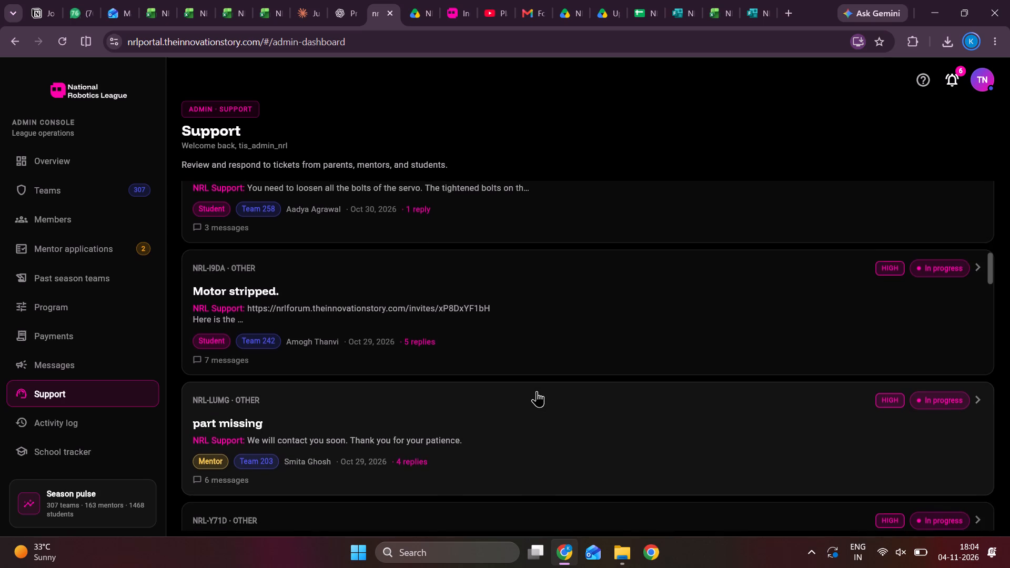
scroll(537, 391, down, 2)
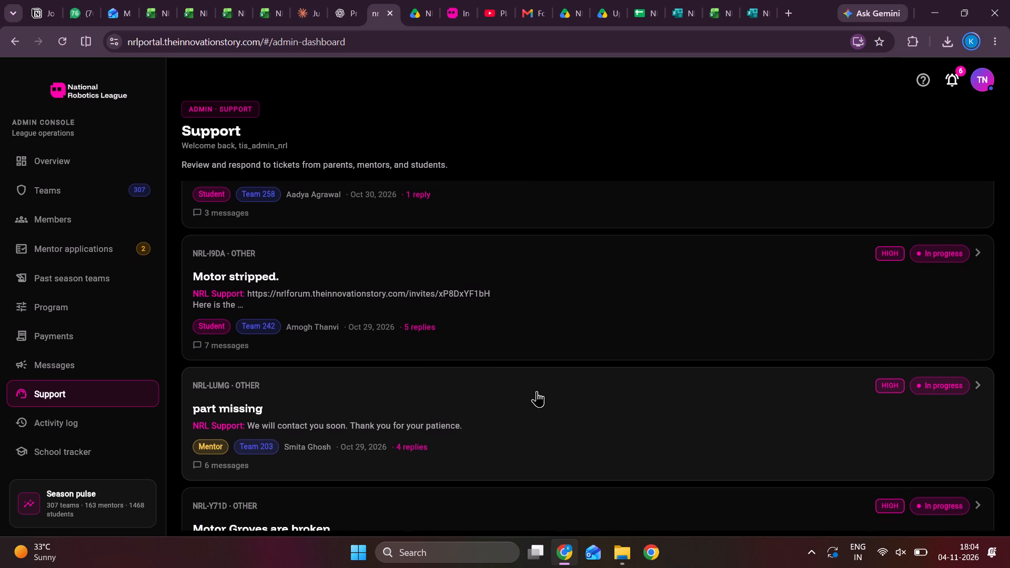
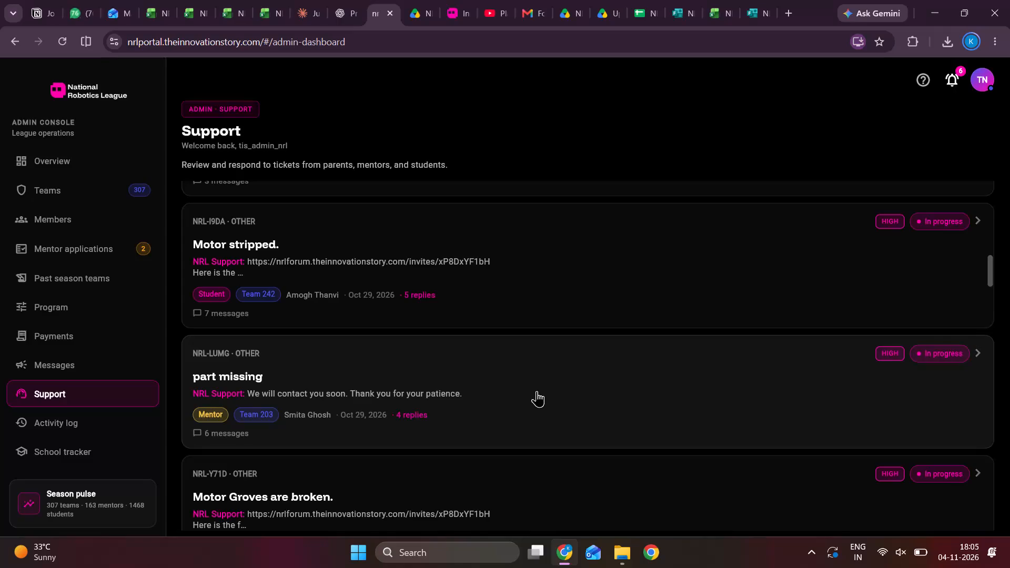
Read the Team 203 mentor's "part missing" ticket and mark it resolved.
click(497, 390)
scroll(542, 293, down, 3)
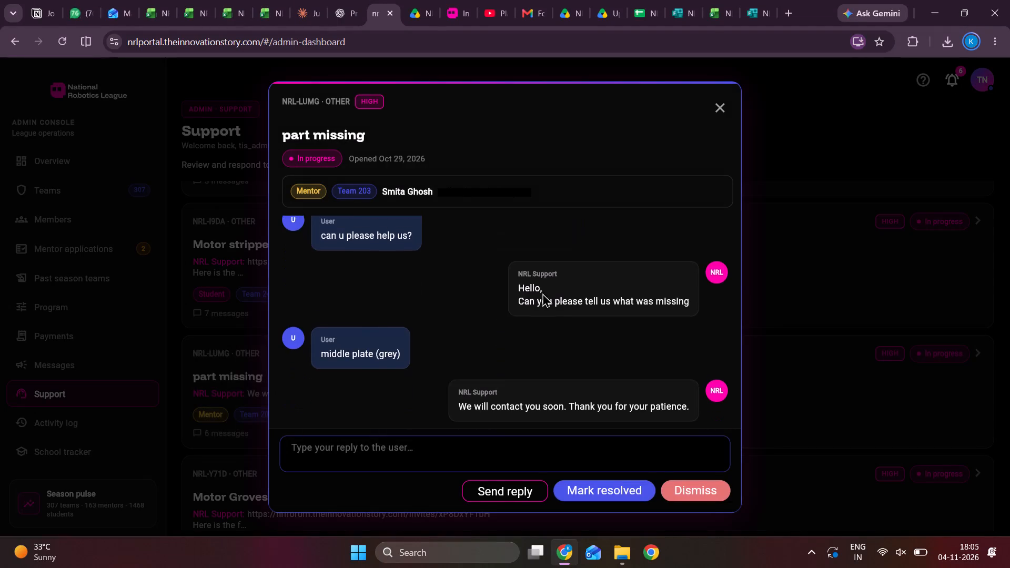
scroll(542, 293, down, 3)
click(575, 488)
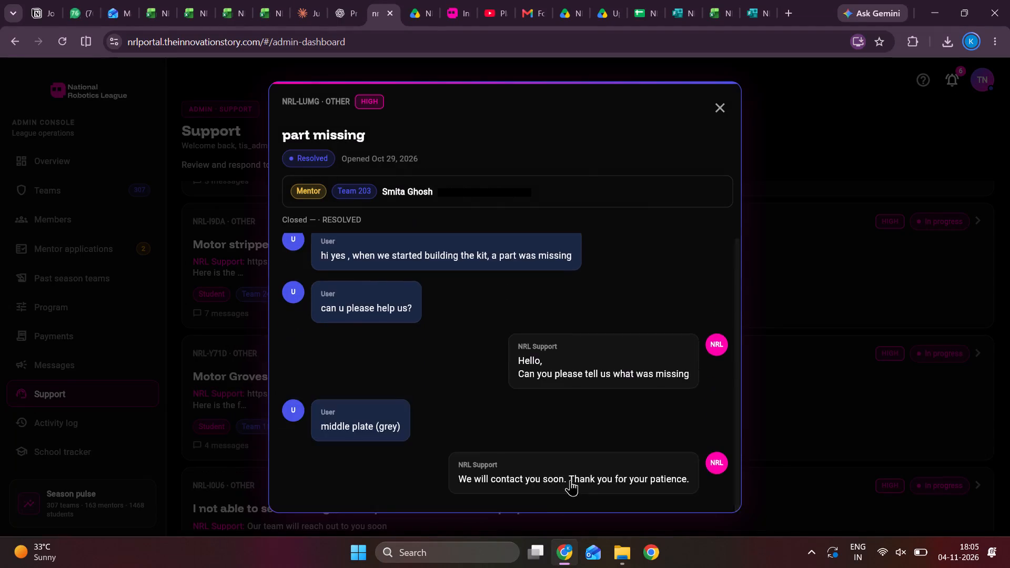
Review Team 187's "Motor Groves are broken." ticket and its earlier replies, and mark it resolved.
click(489, 391)
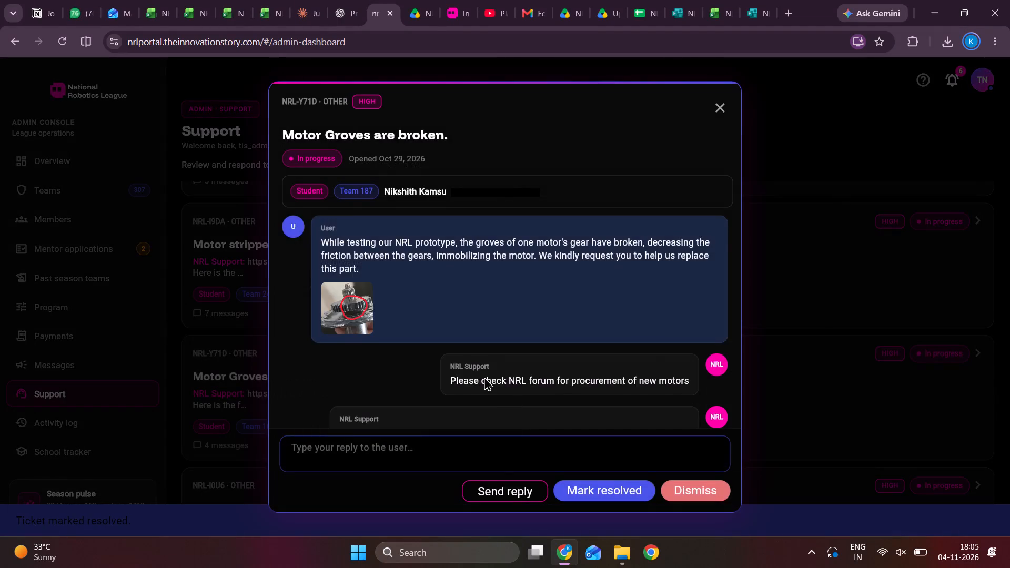
scroll(484, 377, down, 9)
scroll(484, 377, up, 3)
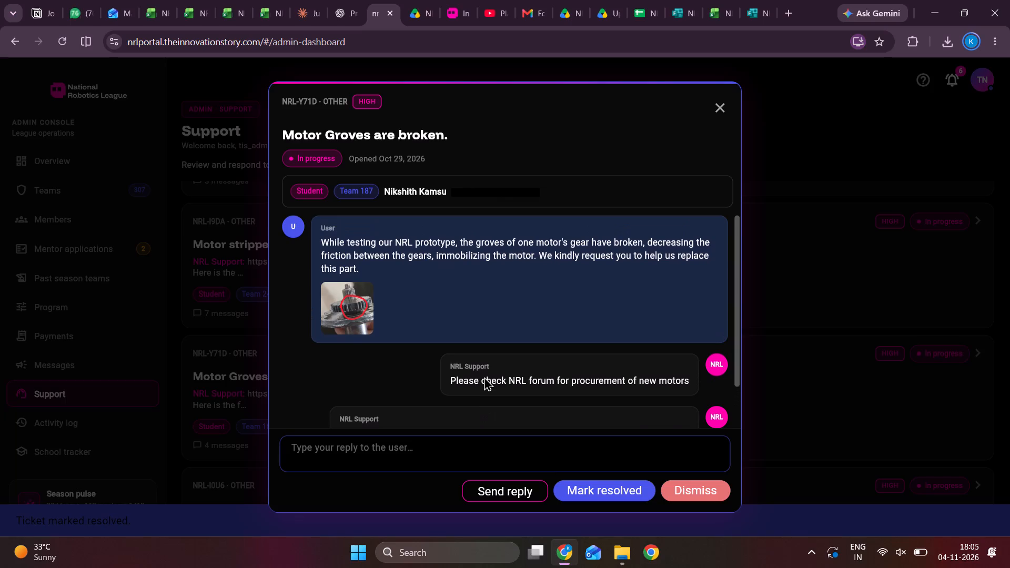
scroll(484, 377, up, 1)
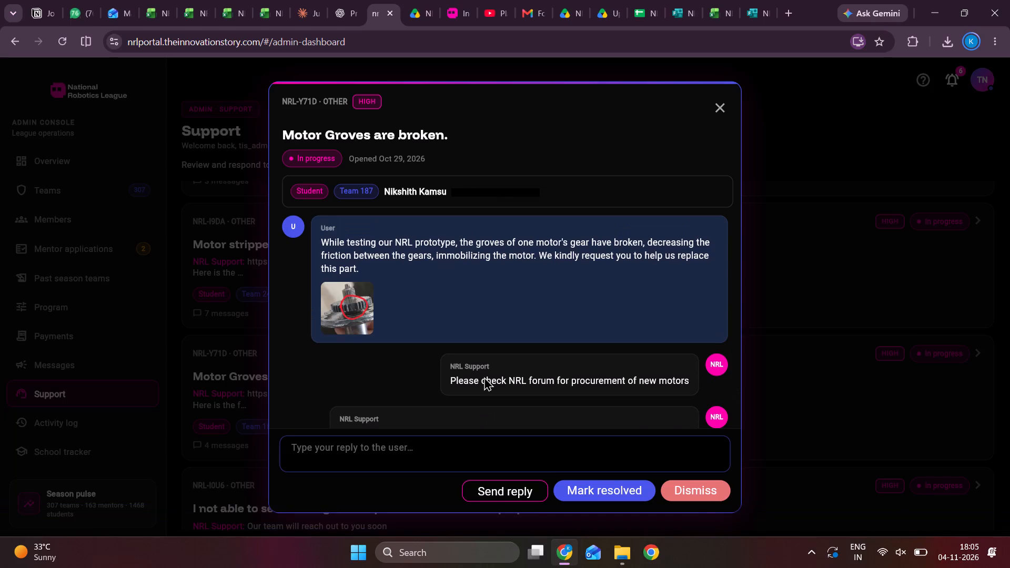
scroll(484, 377, down, 3)
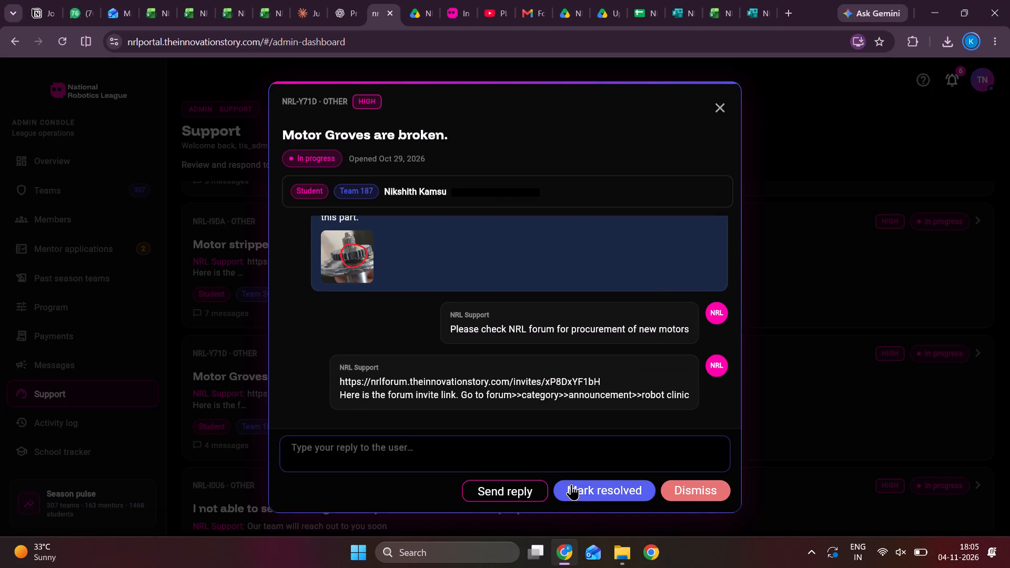
click(572, 484)
Open Team 259's in-progress "run mat" ticket about the competition mat material and mark it resolved.
scroll(401, 406, down, 1)
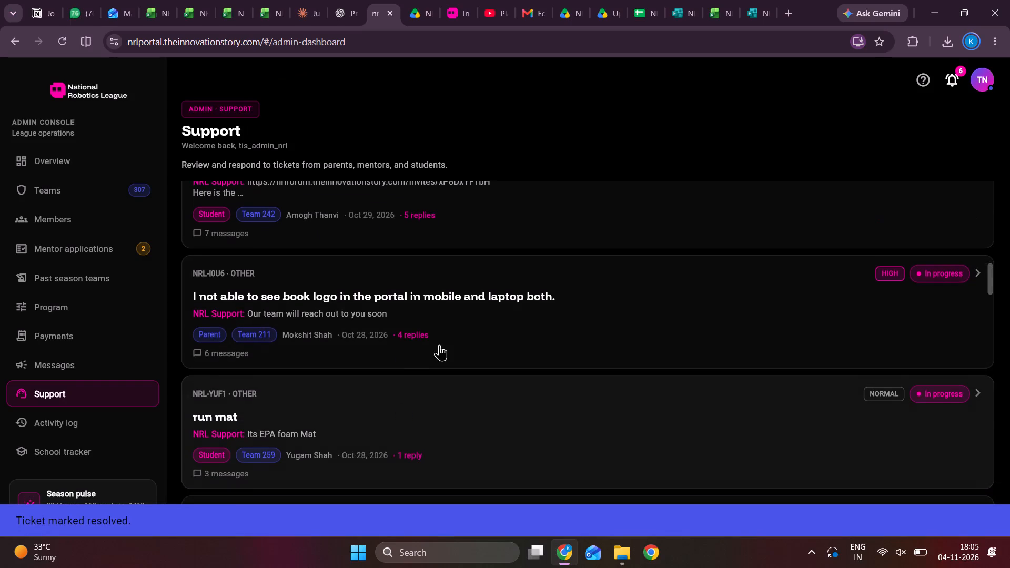
scroll(468, 322, down, 2)
click(463, 343)
scroll(463, 343, down, 3)
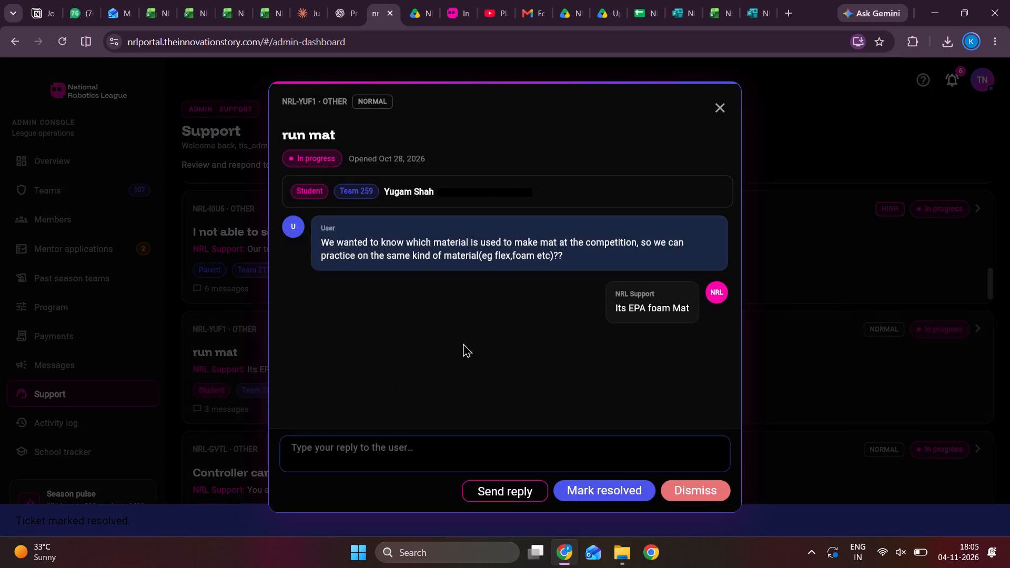
click(598, 493)
Read the Team 128, 129 and 130 mentor's ticket on the Hexa Command Hub OLED display and response LED, and mark it resolved.
scroll(468, 384, down, 2)
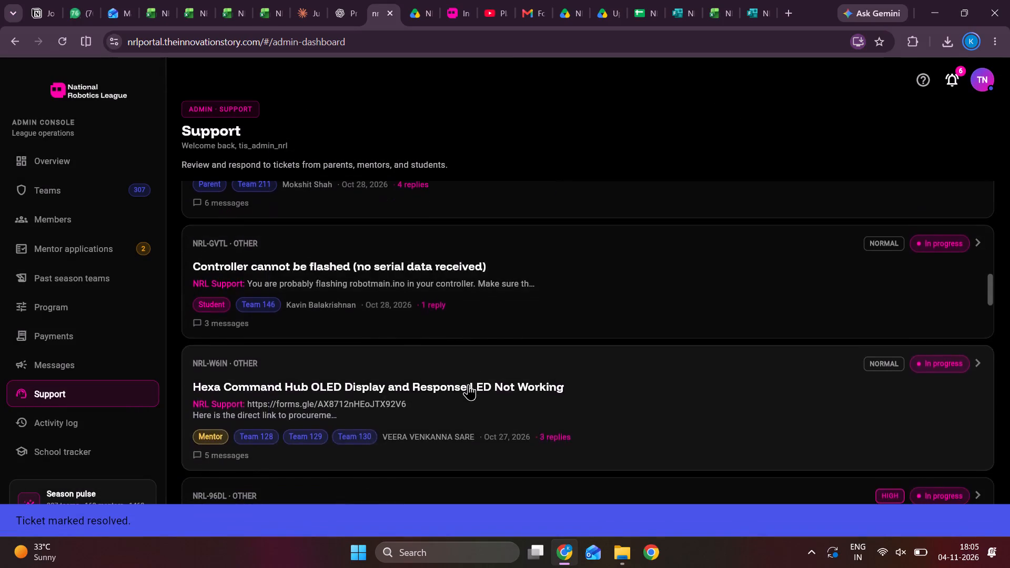
click(468, 384)
scroll(476, 387, down, 1)
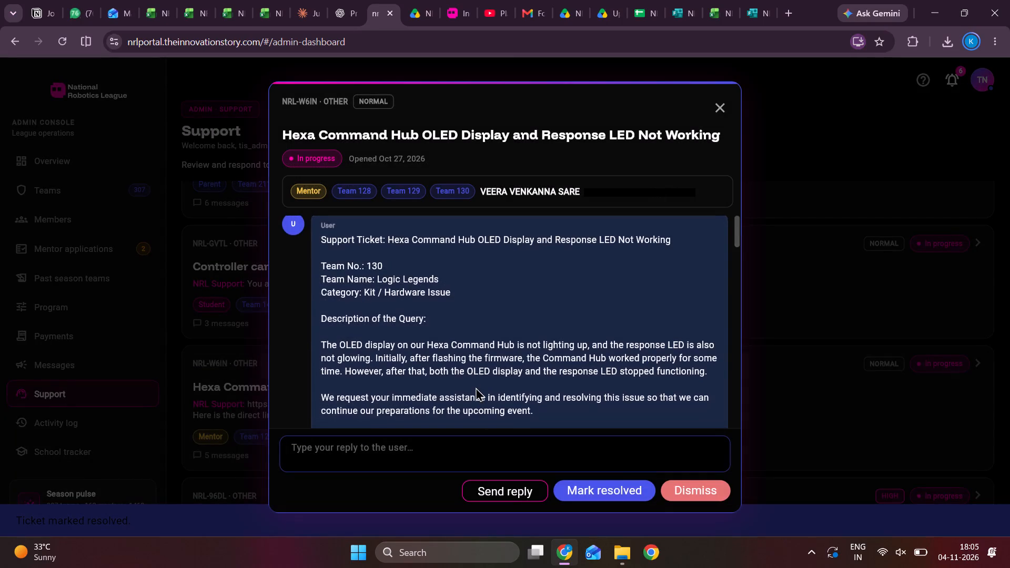
scroll(476, 387, down, 1)
scroll(533, 434, down, 4)
scroll(544, 342, down, 5)
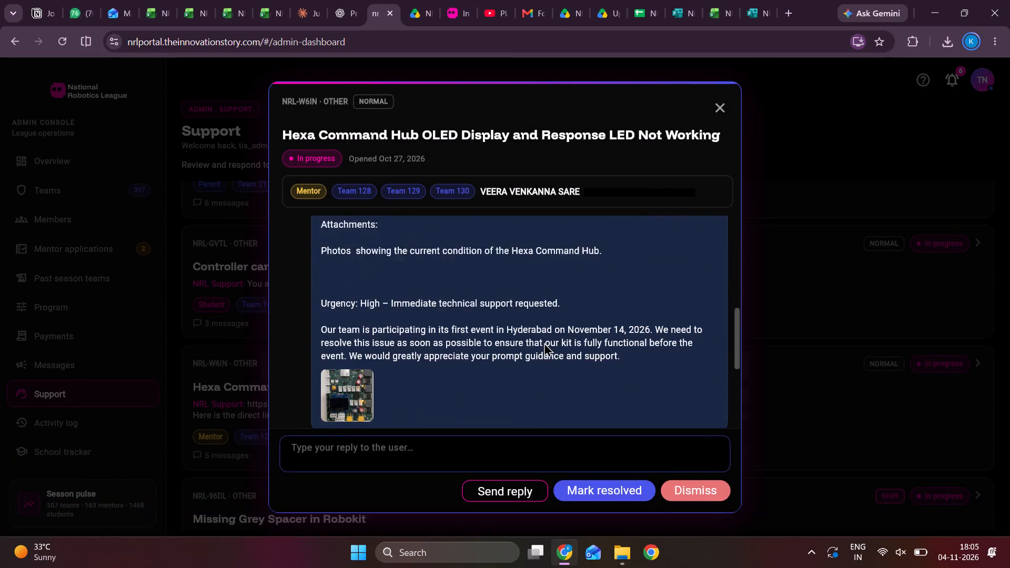
scroll(544, 342, down, 2)
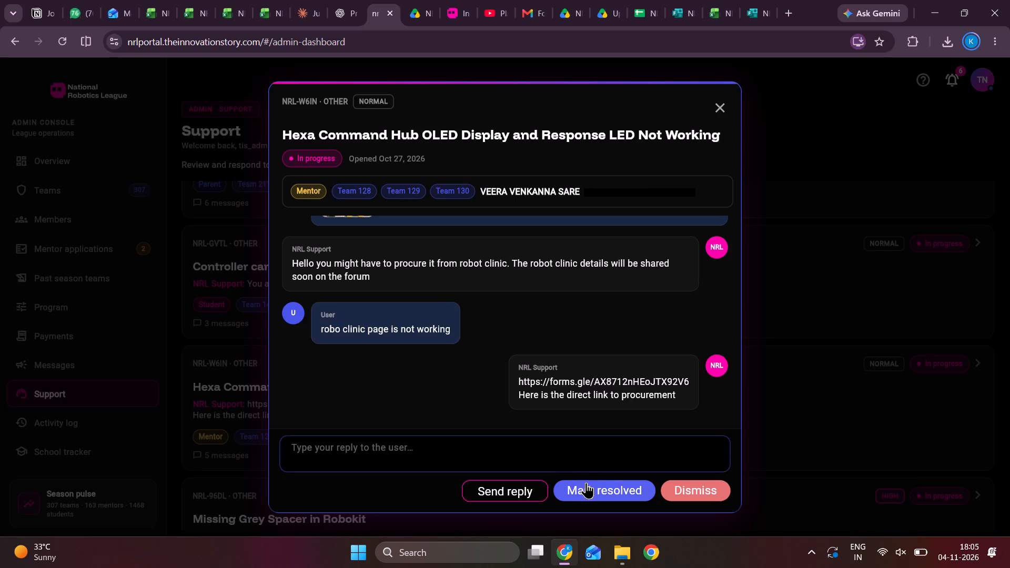
click(590, 486)
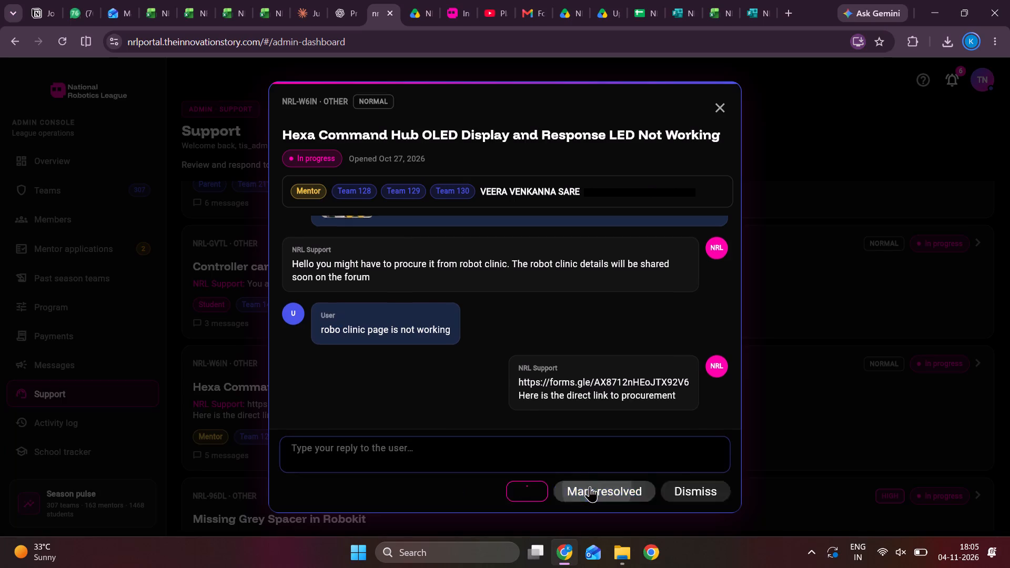
Read the conversation in Team 229's "Missing Grey Spacer in Robokit" ticket.
scroll(501, 390, down, 1)
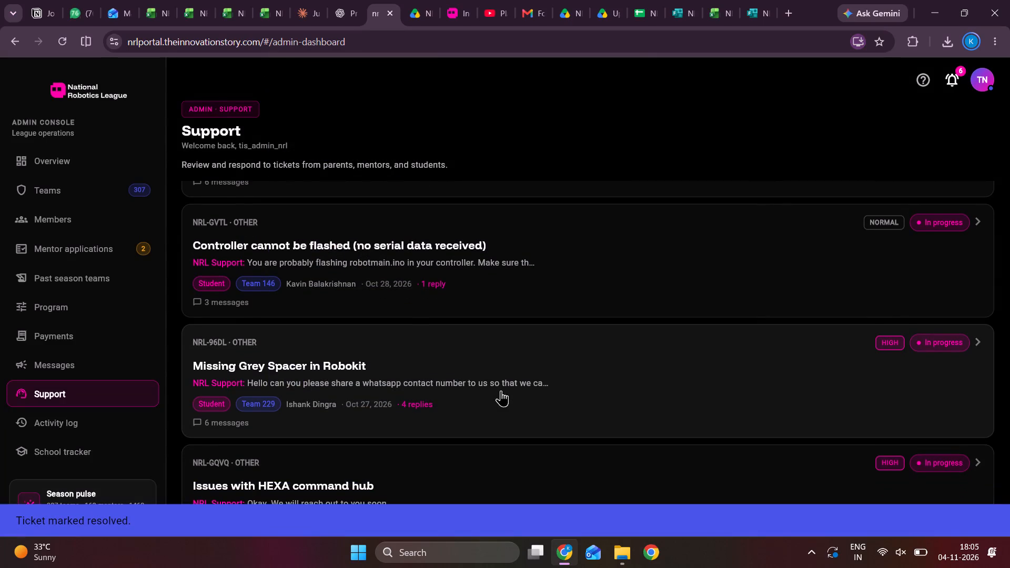
click(501, 390)
scroll(540, 354, down, 4)
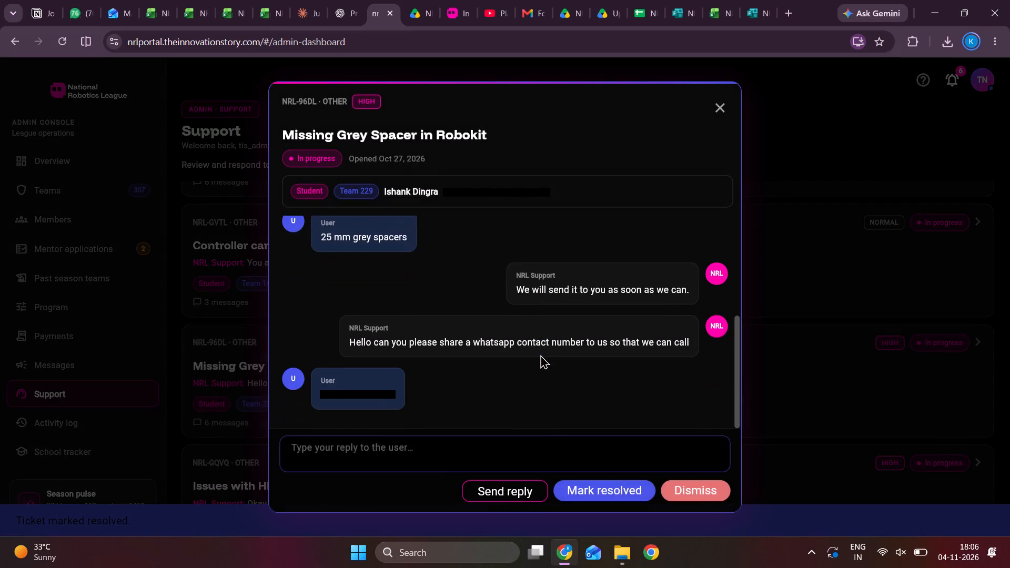
scroll(540, 354, up, 1)
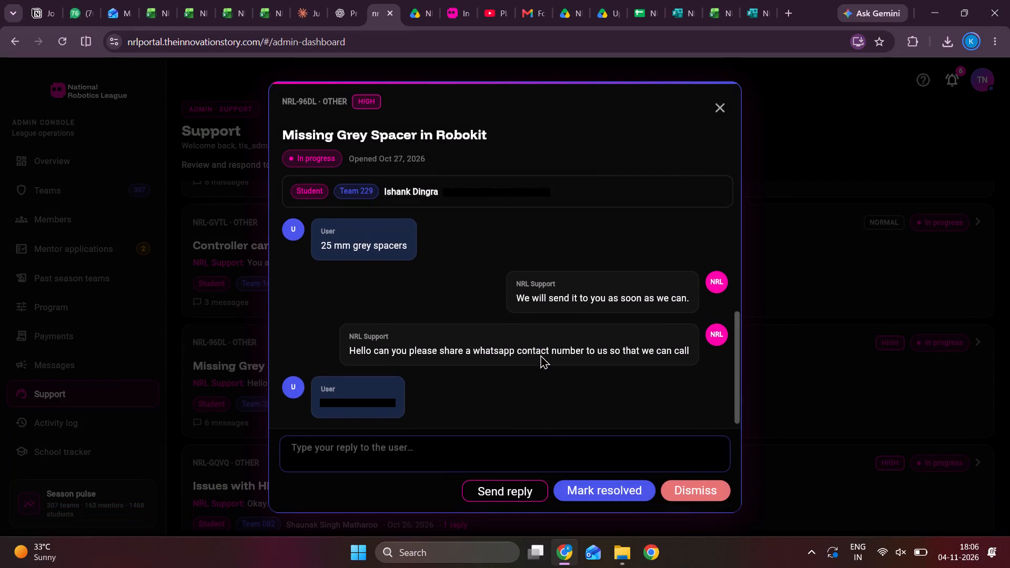
scroll(540, 354, up, 2)
Switch to the open SharePoint workbook while the Team 229 grey spacer ticket is still pending.
click(248, 0)
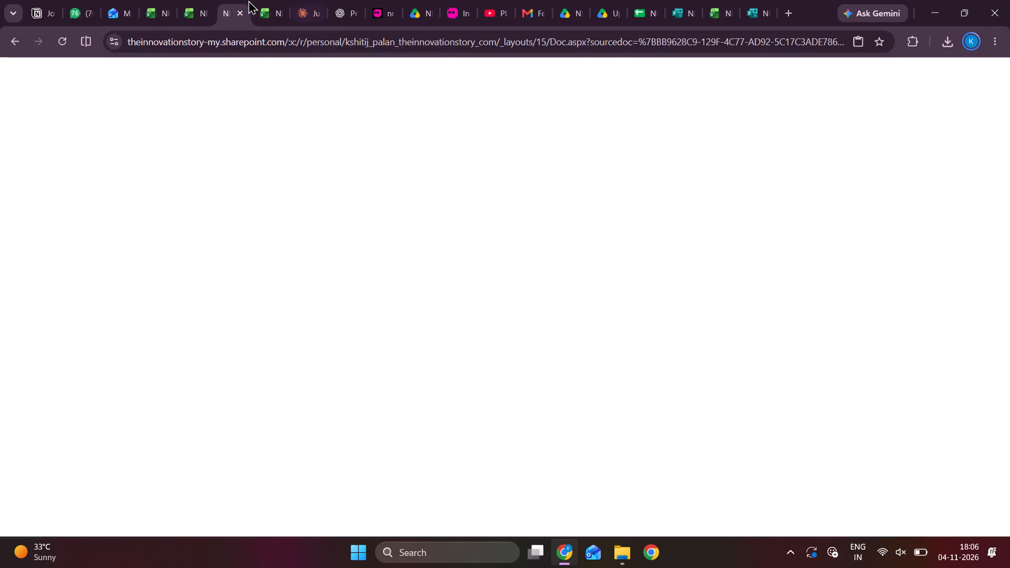
Look through Sheet1 of the NRL_TEAMS_PROBLEMS_TRACKER workbook, checking the team numbers, reported problems, statuses and follow-up notes for Team 229's spacer issue.
scroll(109, 441, down, 1)
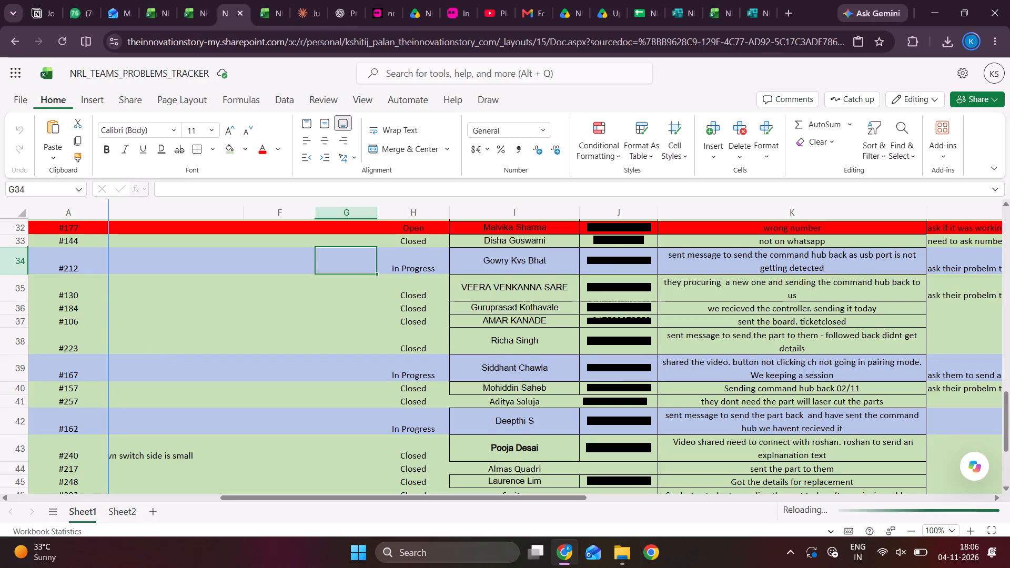
scroll(109, 441, down, 2)
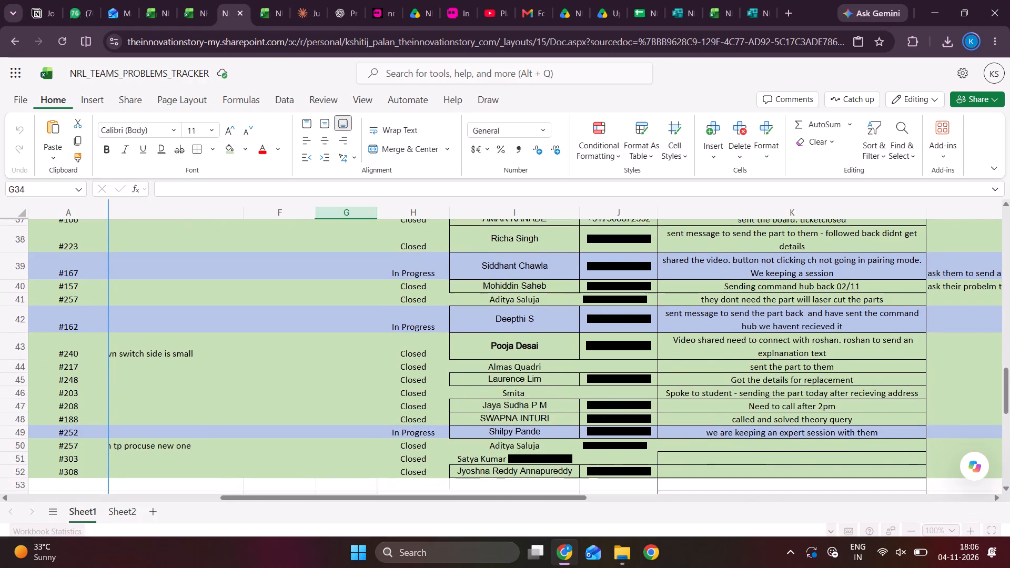
scroll(109, 441, down, 2)
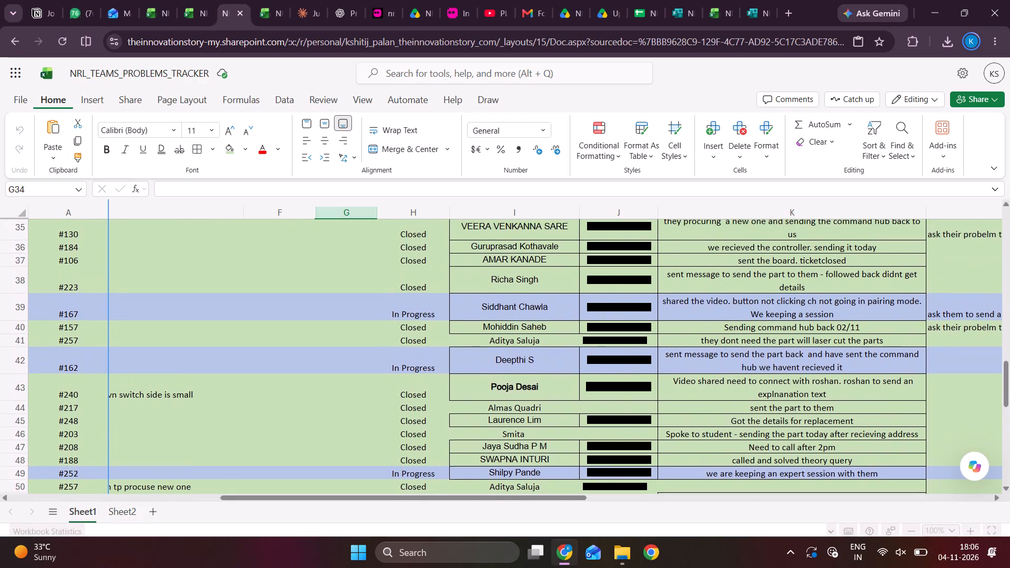
scroll(109, 441, down, 1)
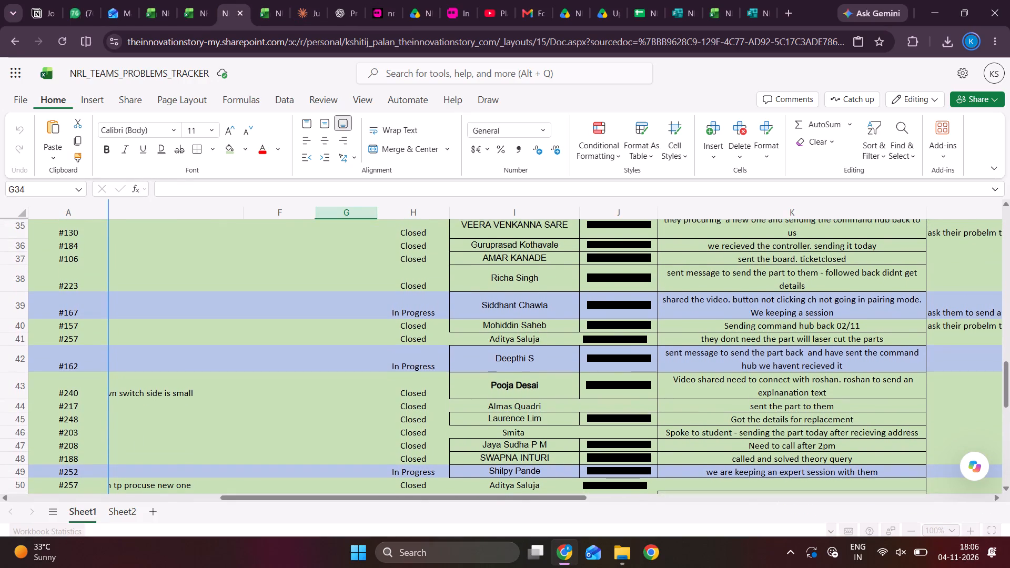
scroll(109, 441, down, 2)
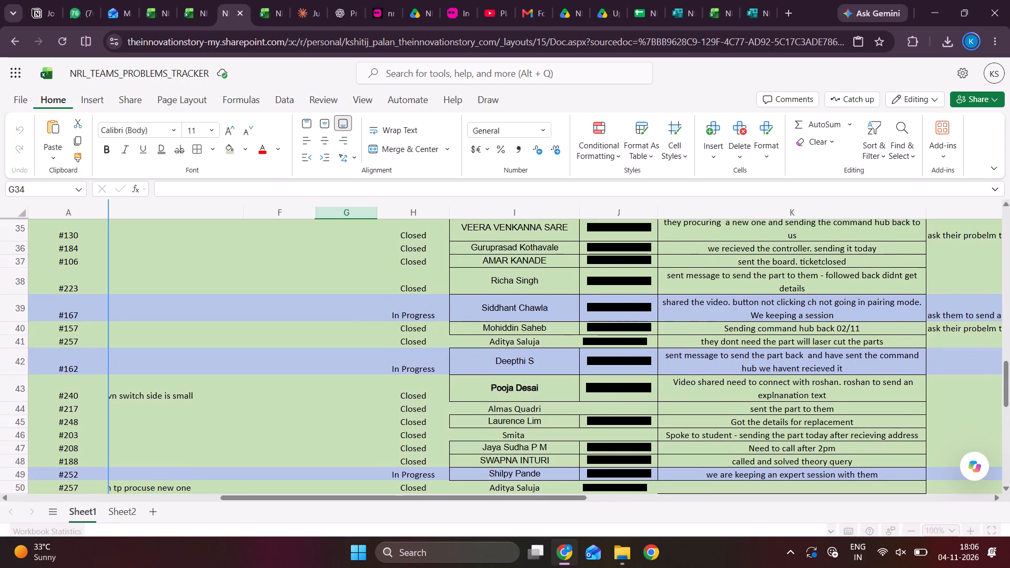
scroll(109, 441, down, 1)
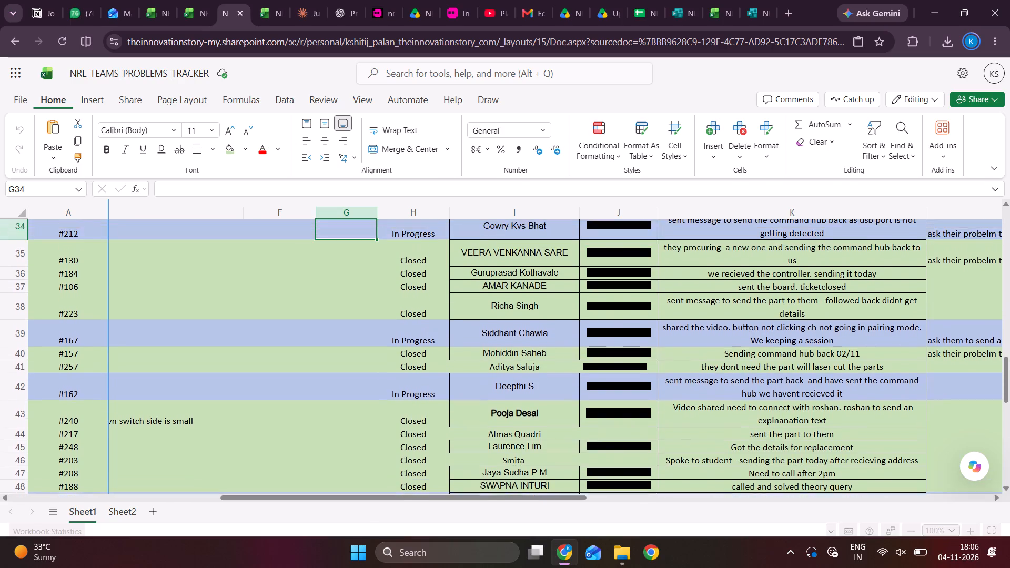
scroll(109, 441, down, 2)
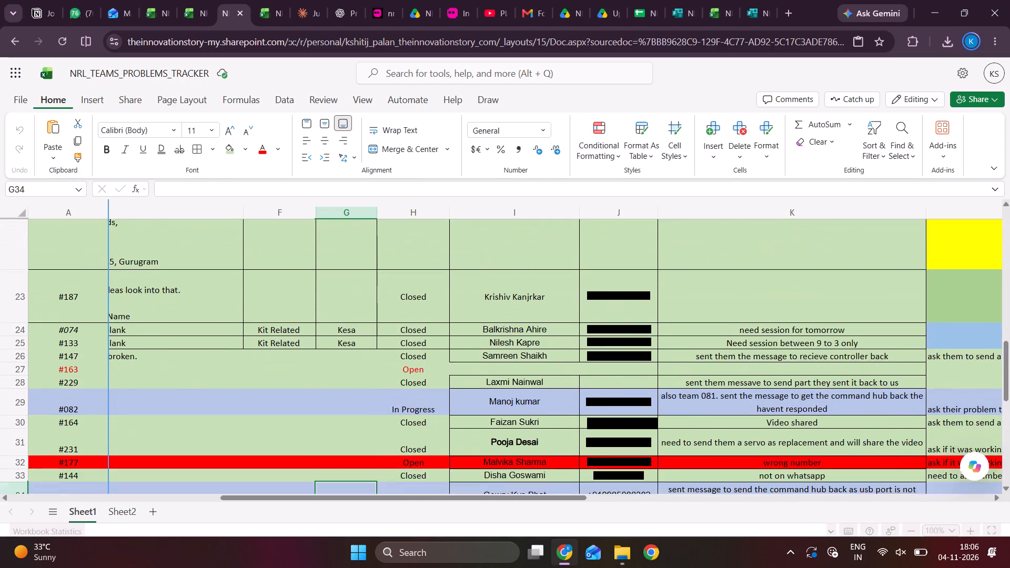
scroll(109, 441, down, 4)
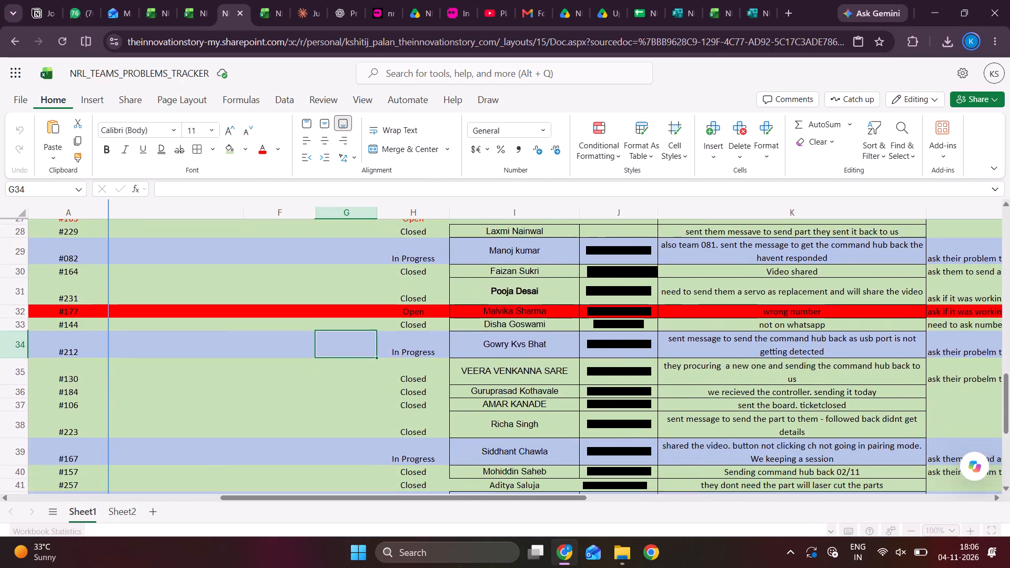
scroll(109, 441, down, 3)
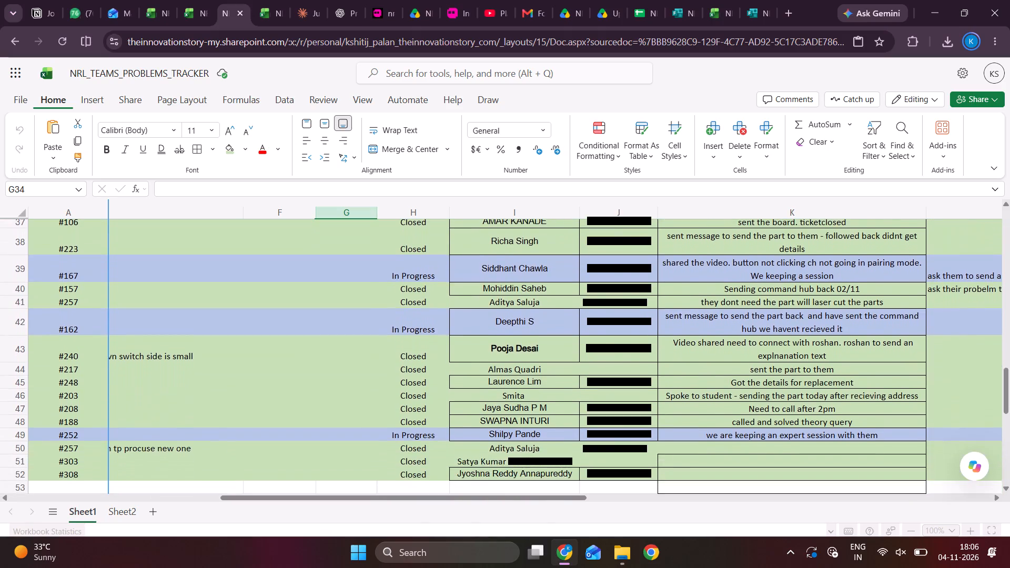
scroll(109, 441, down, 2)
click(108, 444)
click(213, 452)
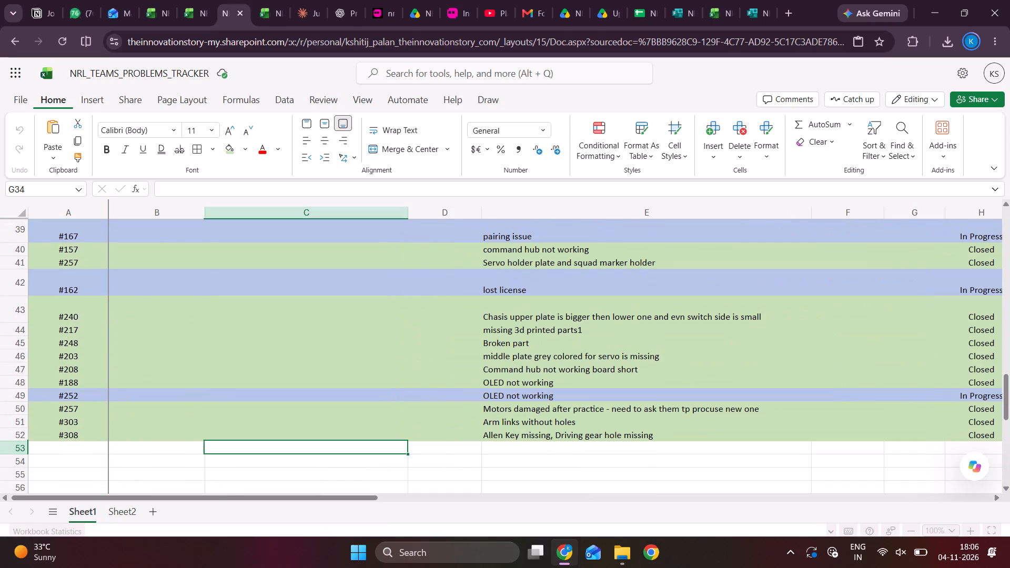
scroll(213, 452, right, 5)
scroll(130, 454, up, 1)
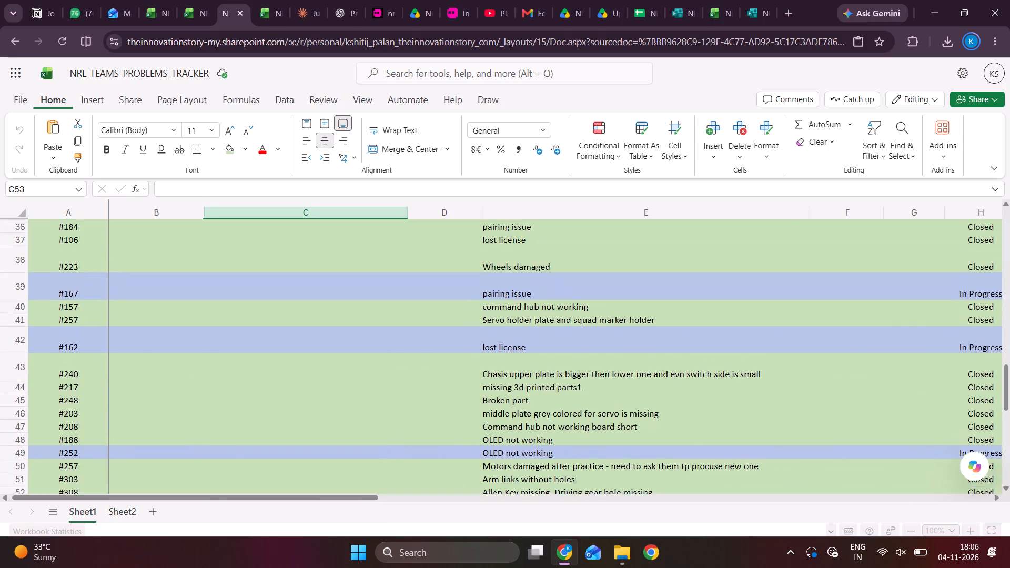
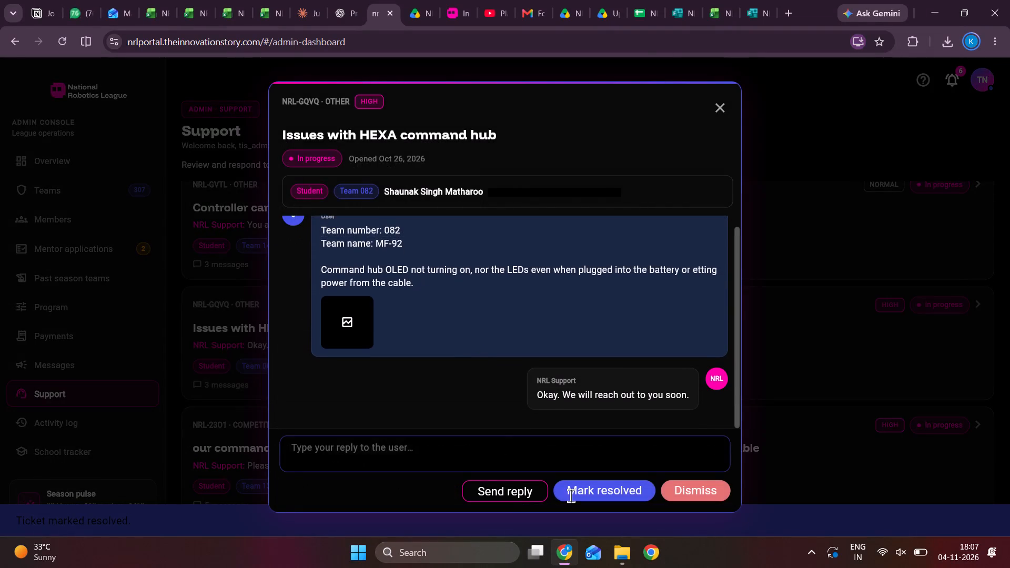
Mark Team 082's "Issues with HEXA command hub" ticket as resolved.
click(588, 496)
Open Team 130's Competitions ticket NRL-23O1 about the command hub not working, read its conversation, and mark it resolved.
click(443, 389)
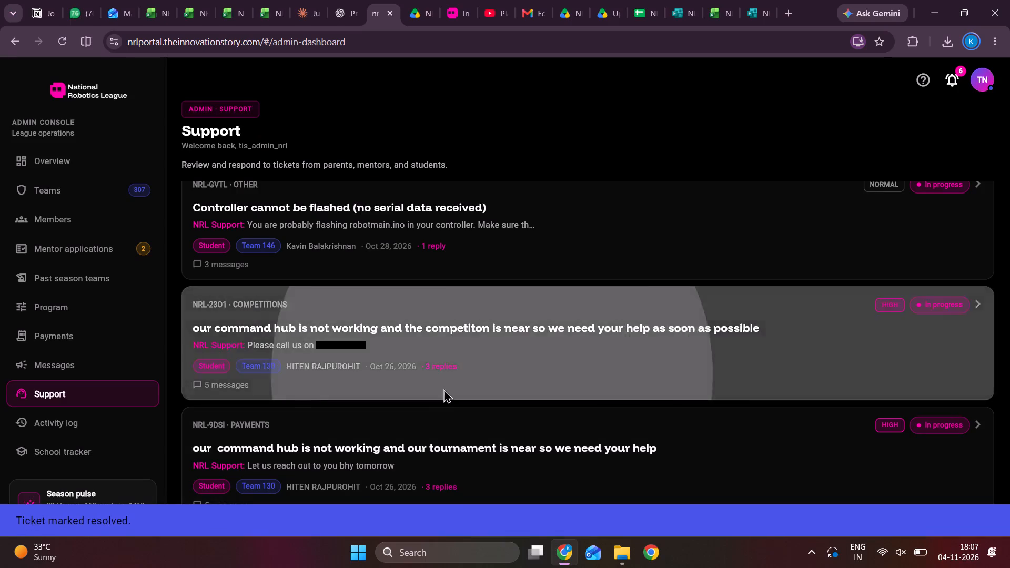
scroll(377, 320, down, 5)
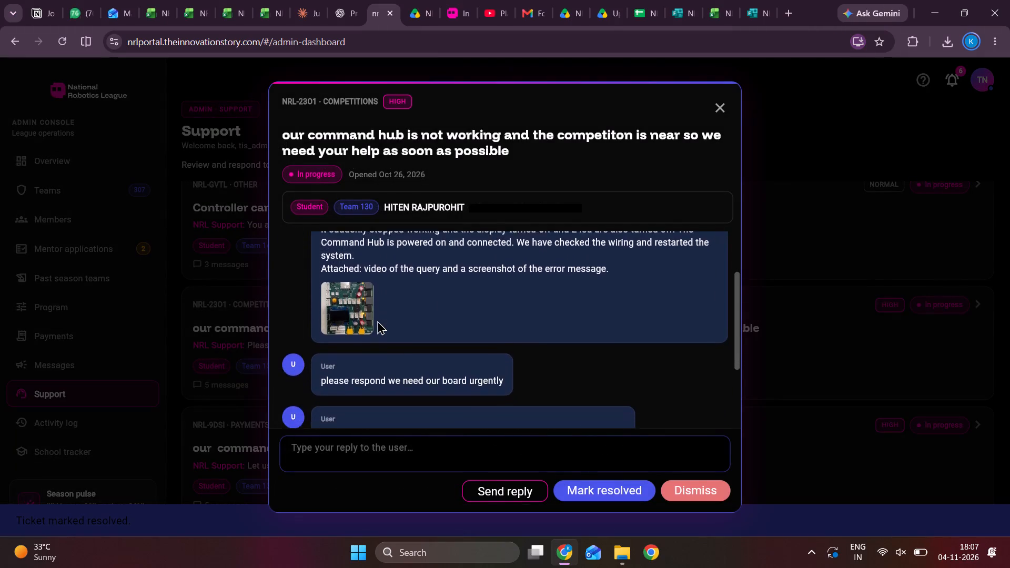
scroll(377, 320, down, 2)
click(590, 498)
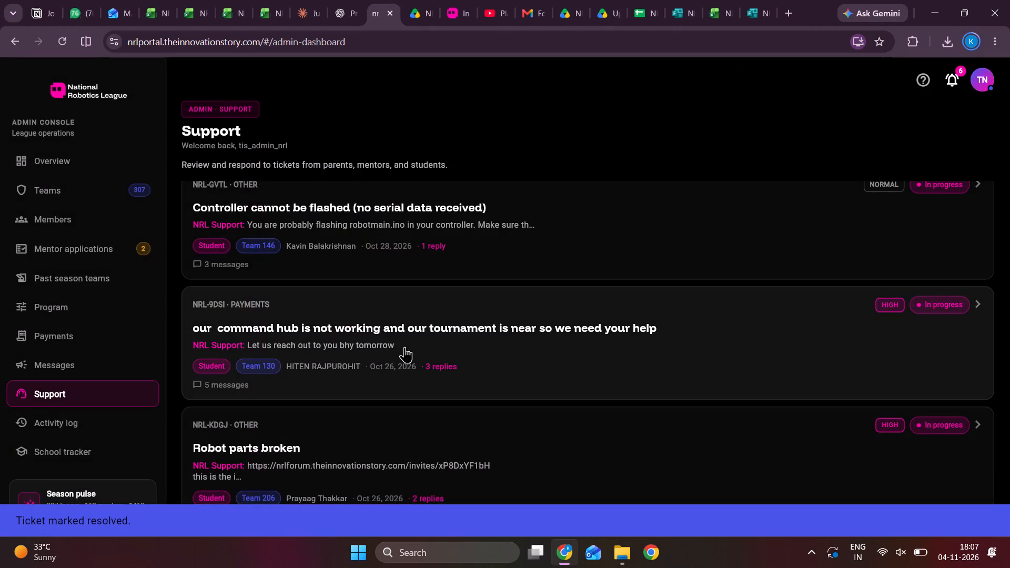
Open Team 130's in-progress ticket about the command hub not working before their tournament, and mark it resolved.
click(405, 347)
click(579, 491)
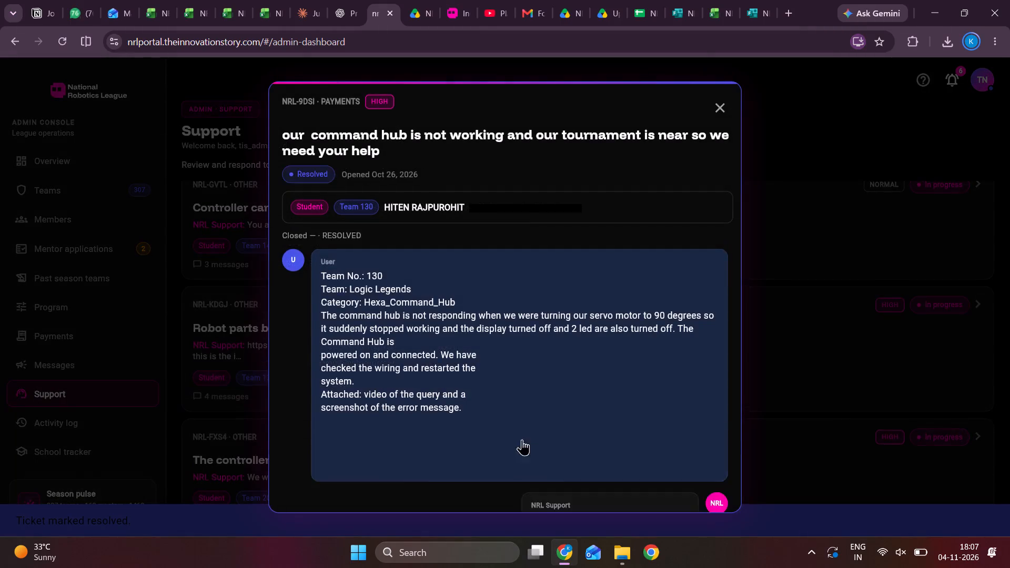
Read Team 206's "Robot parts broken" ticket about the snapped driver gear and mark it resolved.
scroll(437, 374, down, 2)
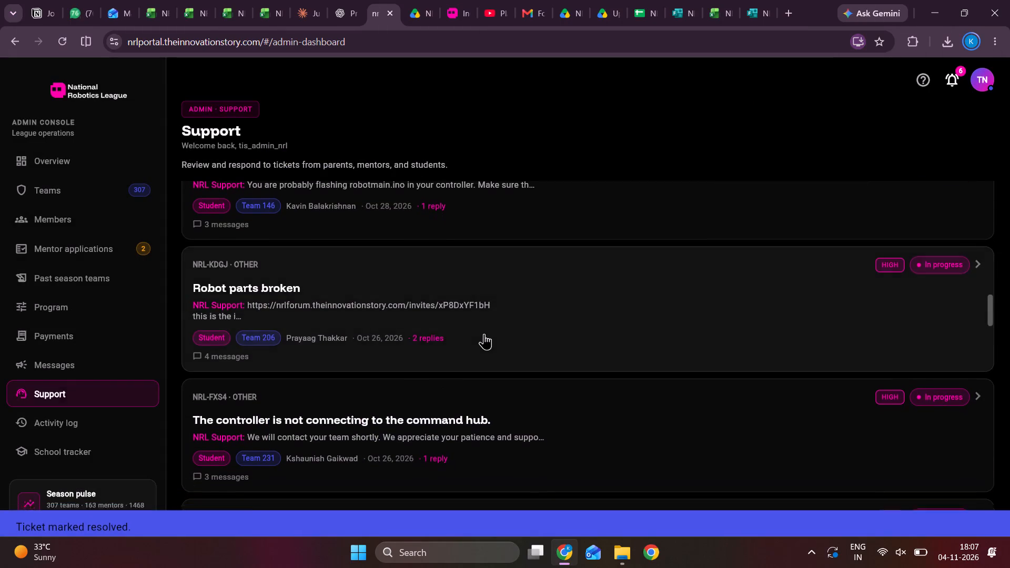
click(484, 333)
scroll(482, 333, down, 1)
scroll(482, 333, up, 1)
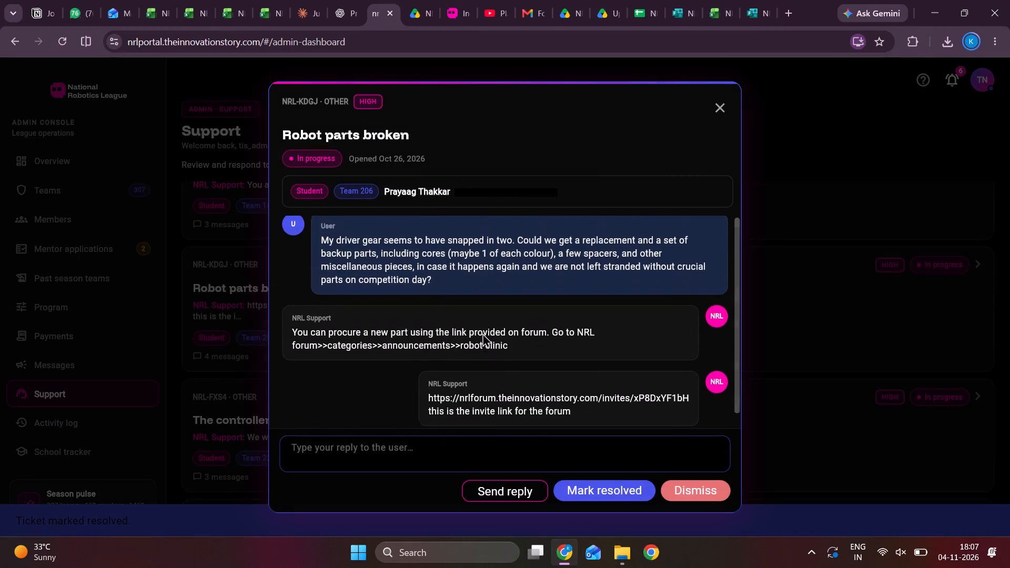
scroll(482, 333, up, 1)
click(624, 501)
click(624, 501)
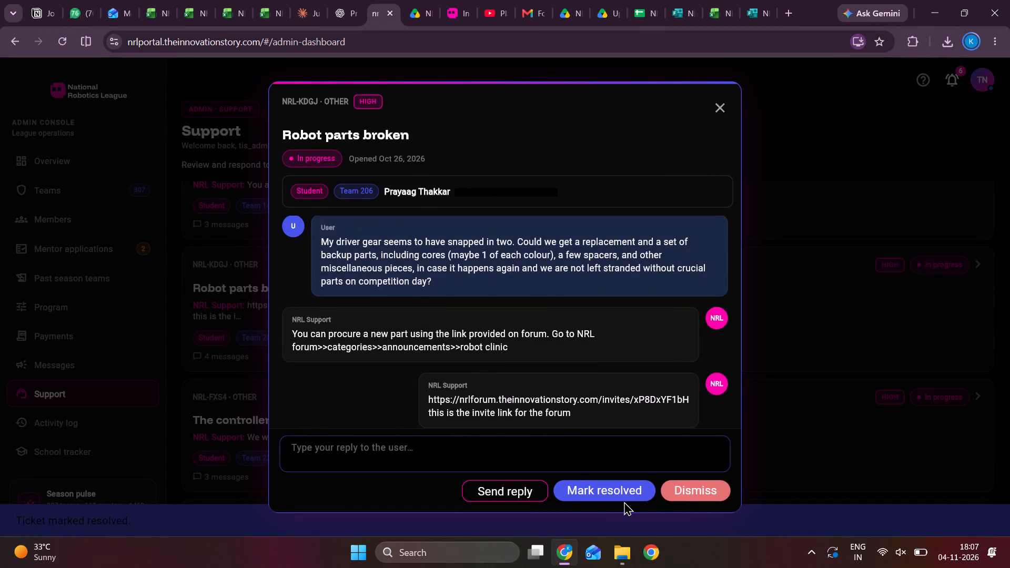
click(622, 486)
View the mentor's "Google Form Not Opening" ticket for Teams 216 and 223, then close it.
scroll(477, 365, down, 1)
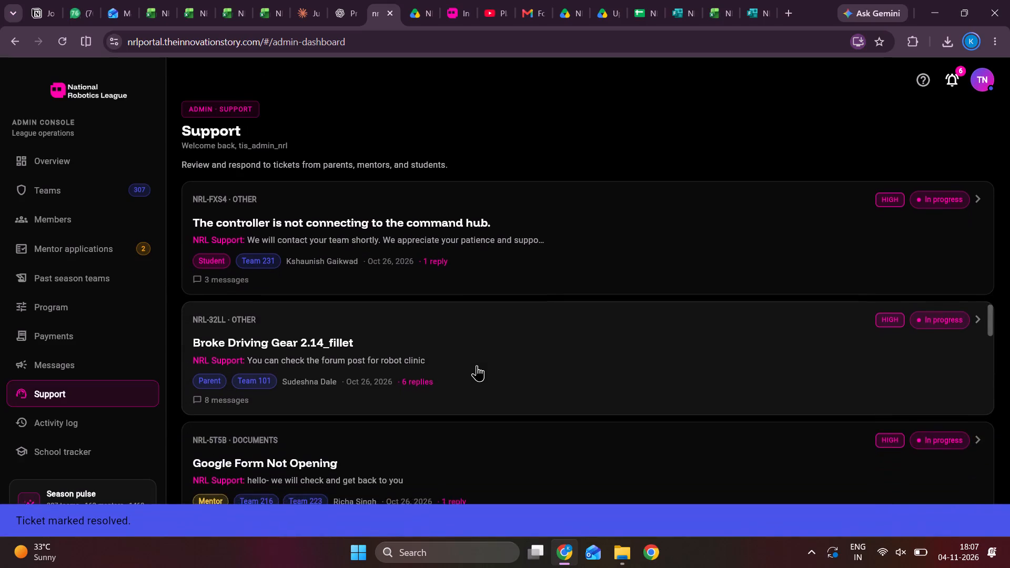
scroll(477, 365, down, 2)
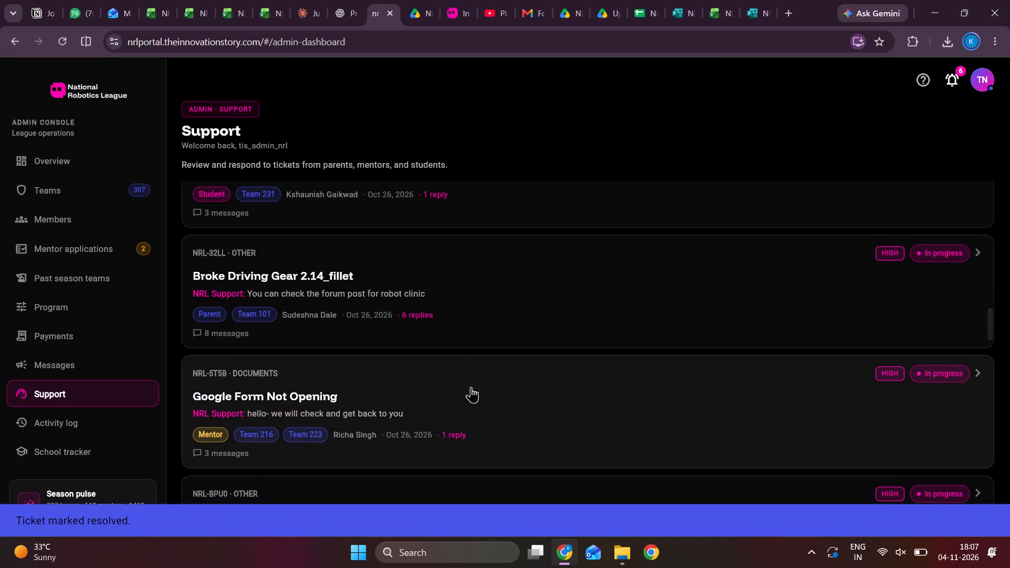
click(471, 387)
click(813, 425)
In Team 144's bot controller replacement ticket, write "A new controller is being send from our centre to you today. Thanks." and mark it resolved.
scroll(714, 394, down, 1)
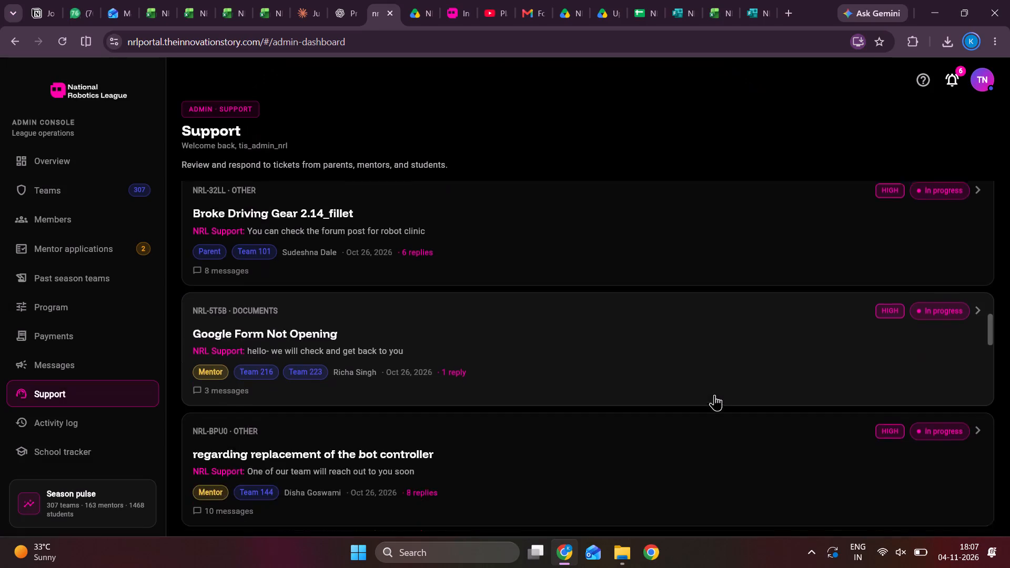
scroll(714, 394, down, 2)
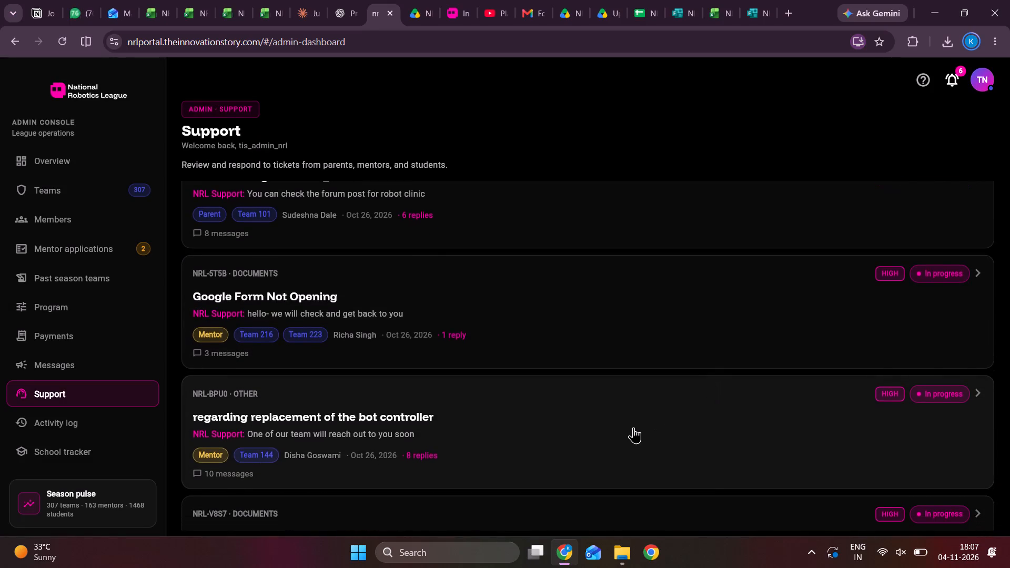
click(633, 427)
scroll(631, 423, down, 5)
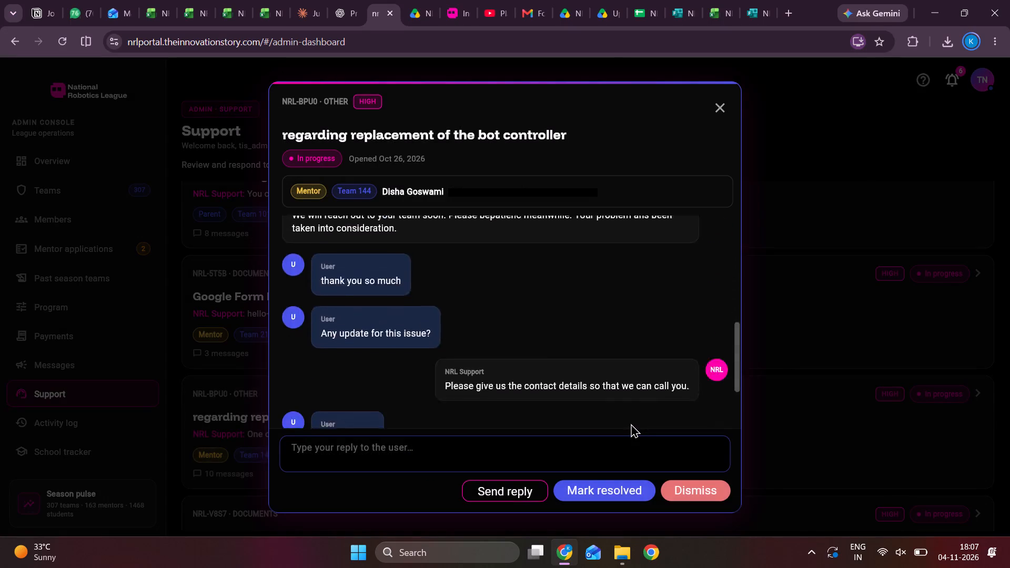
scroll(631, 423, down, 3)
click(580, 451)
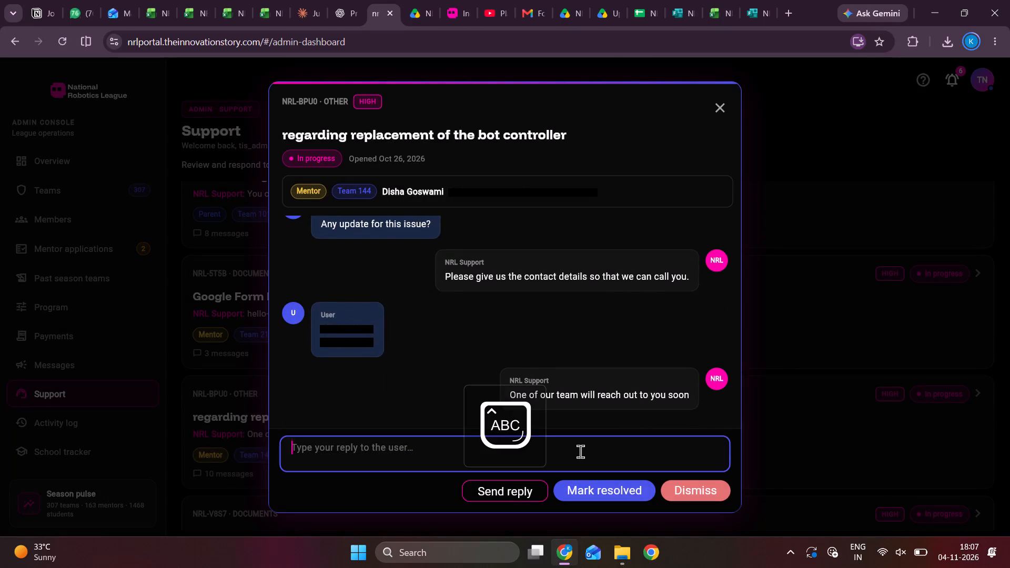
key(space)
text(new controllwr)
key(space)
key(BackSpace)
key(BackSpace)
key(BackSpace)
text(e)
key(space)
key(BackSpace)
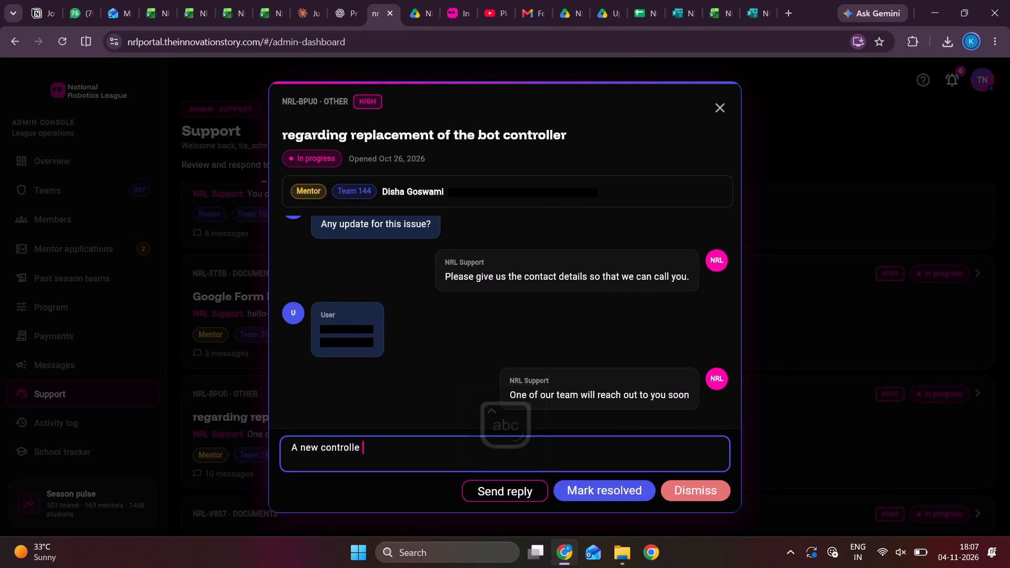
text(r is being send from our)
key(space)
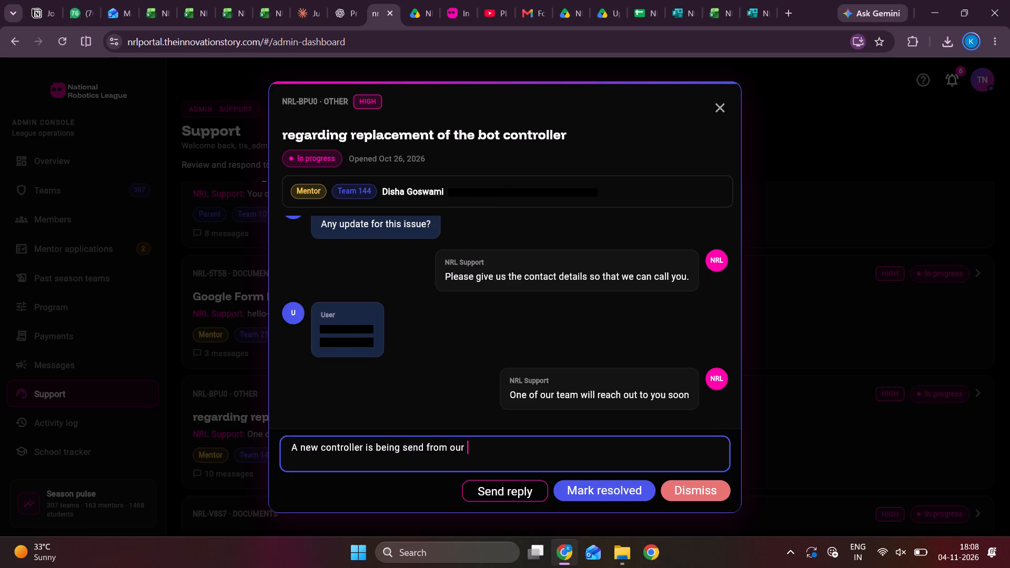
text(team)
key(BackSpace)
key(BackSpace)
key(BackSpace)
key(BackSpace)
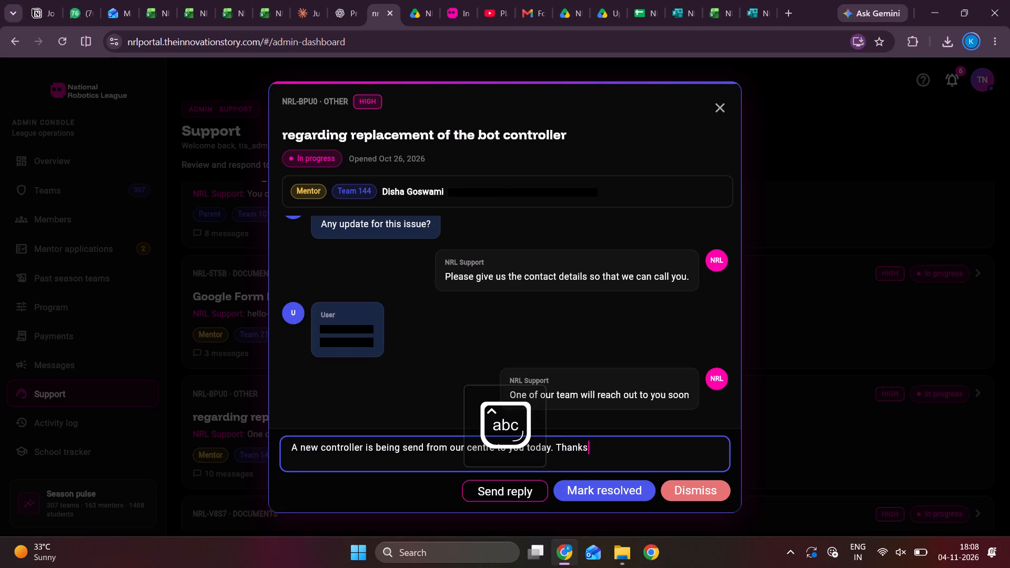
key(BackSpace)
text(.)
key(space)
click(575, 485)
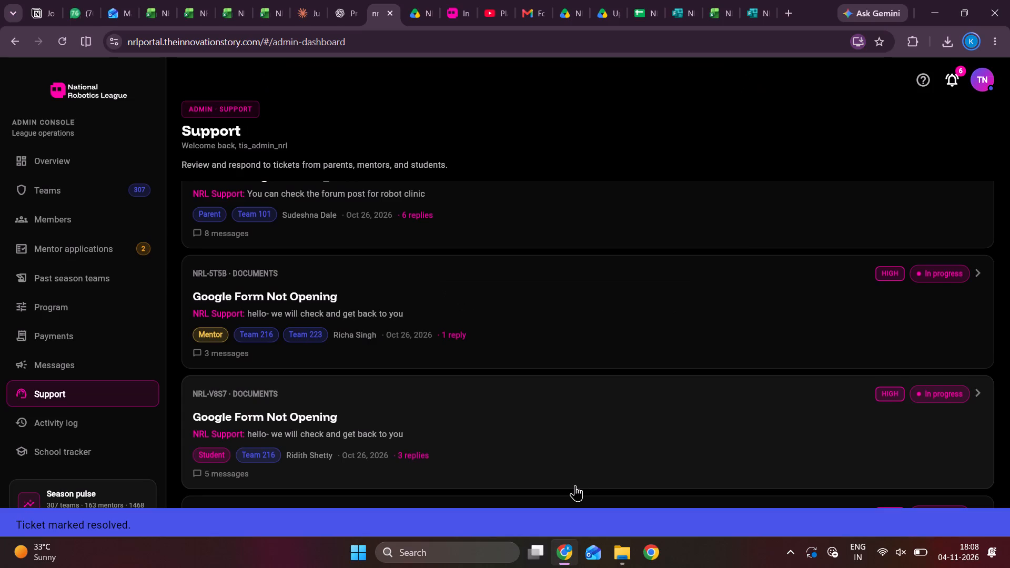
Read the conversation in Team 208's "hexa command hub doesnt work" ticket and close it.
scroll(462, 447, down, 1)
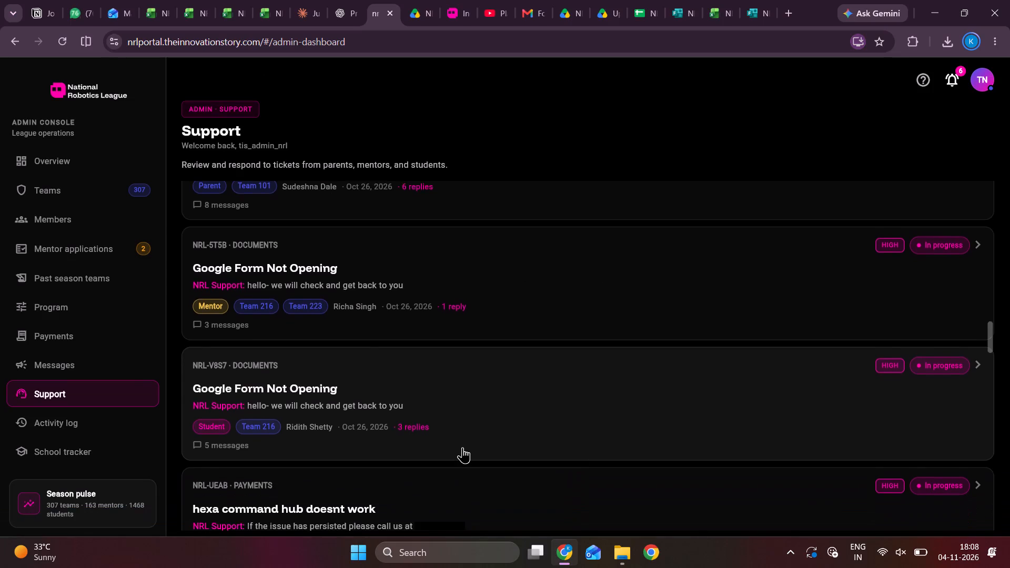
scroll(462, 447, down, 2)
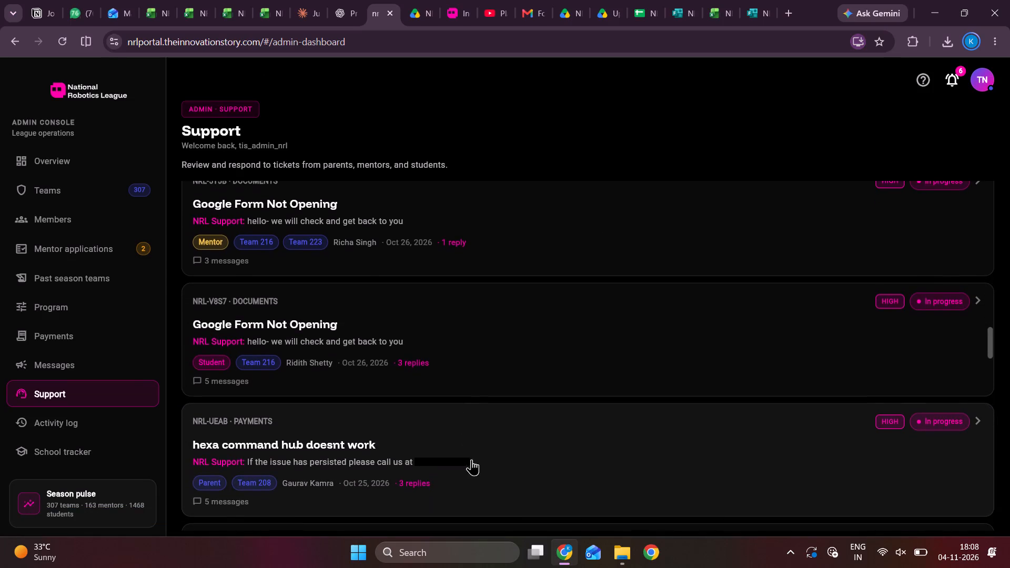
click(476, 461)
scroll(527, 378, down, 4)
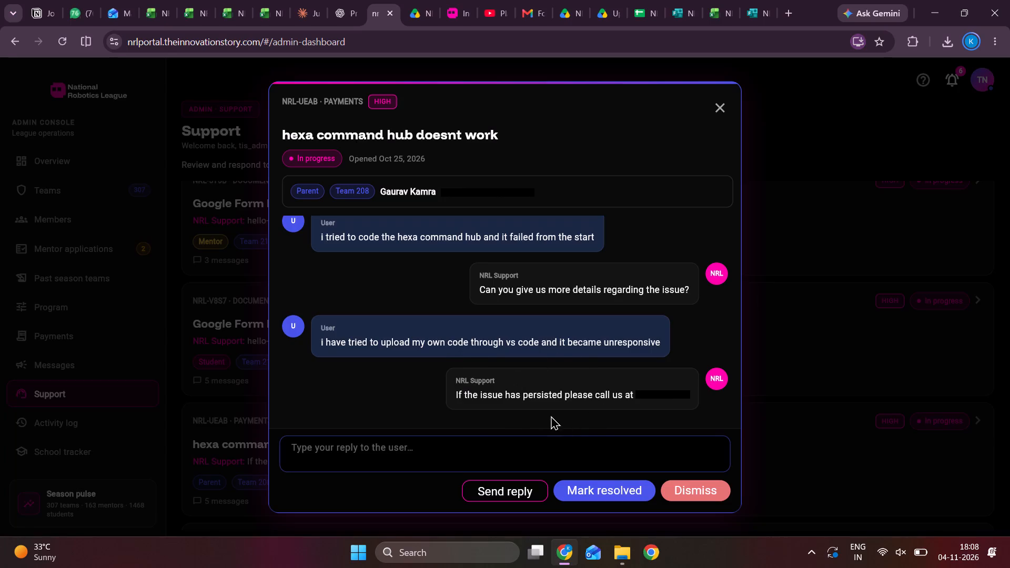
scroll(495, 351, up, 1)
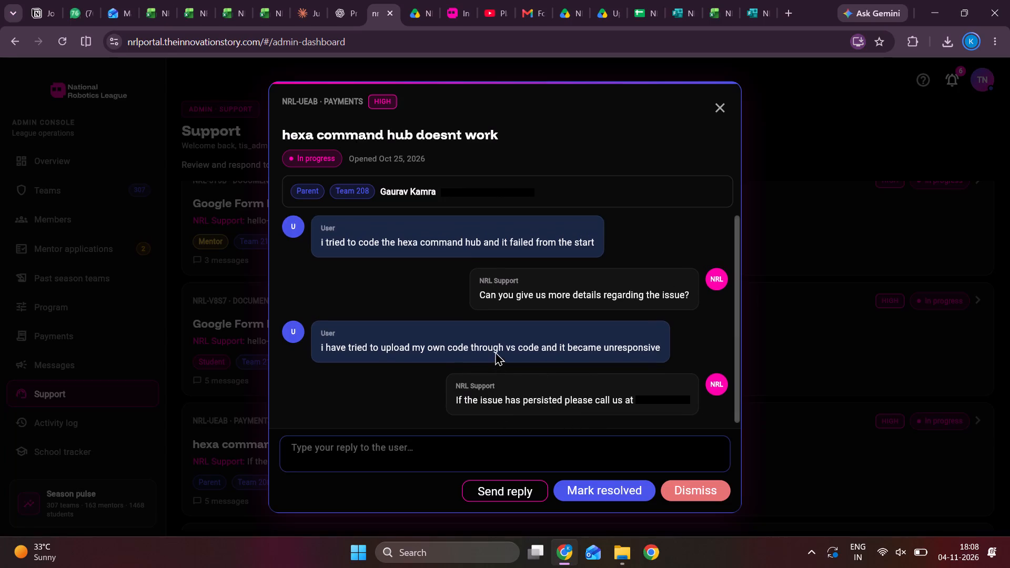
scroll(495, 351, up, 1)
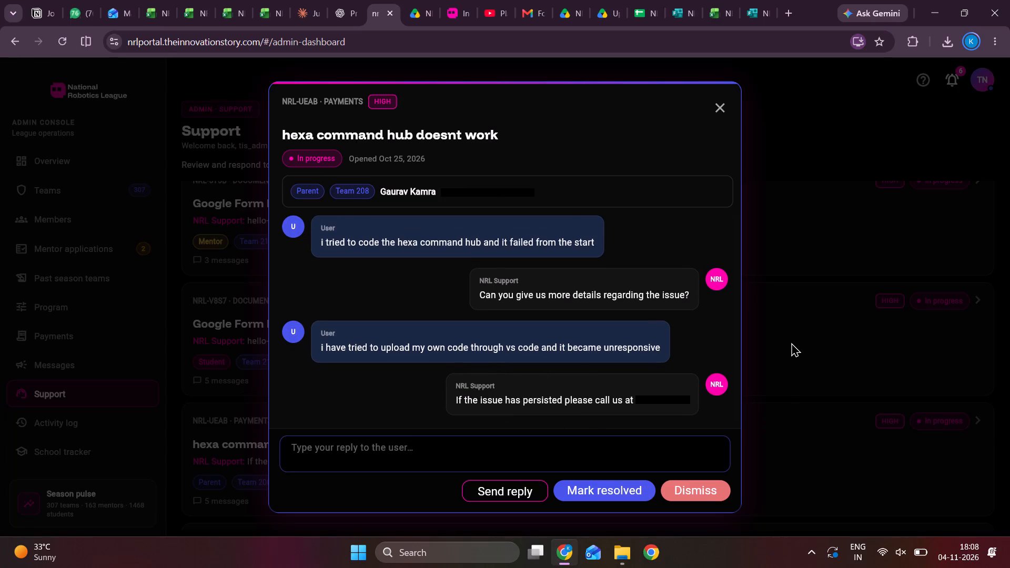
click(791, 342)
Filter the support list to open tickets and read Team 210's "ir sensor" ticket requesting the Hexa Command Hub pinout diagram.
scroll(585, 396, down, 3)
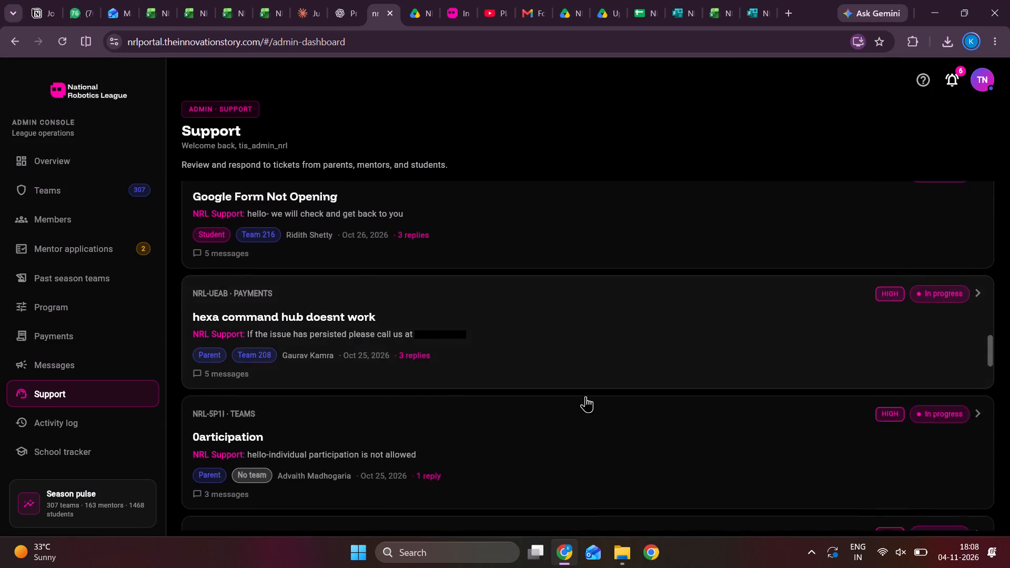
scroll(585, 396, down, 6)
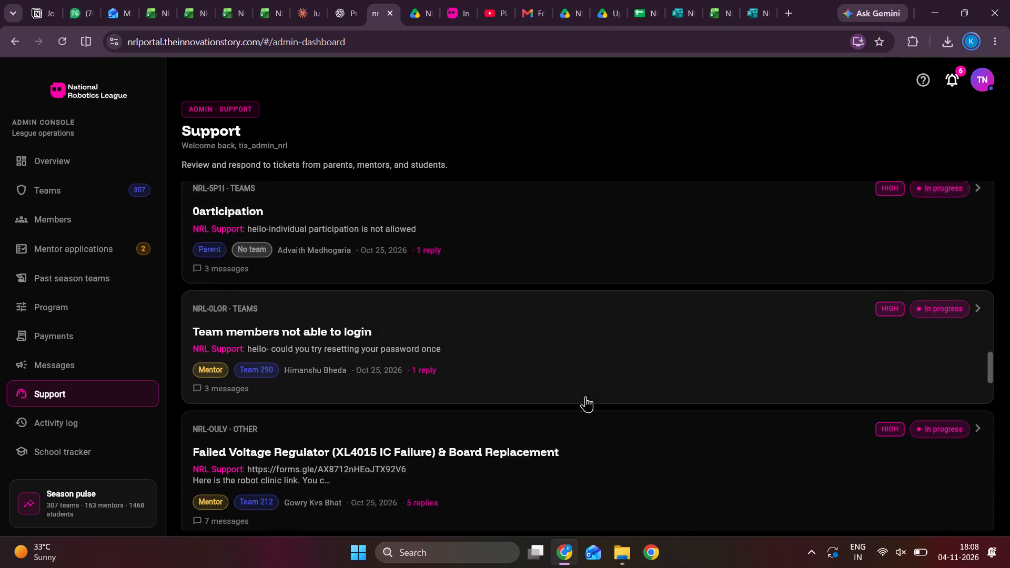
scroll(585, 396, down, 2)
scroll(585, 396, up, 20)
scroll(585, 396, up, 6)
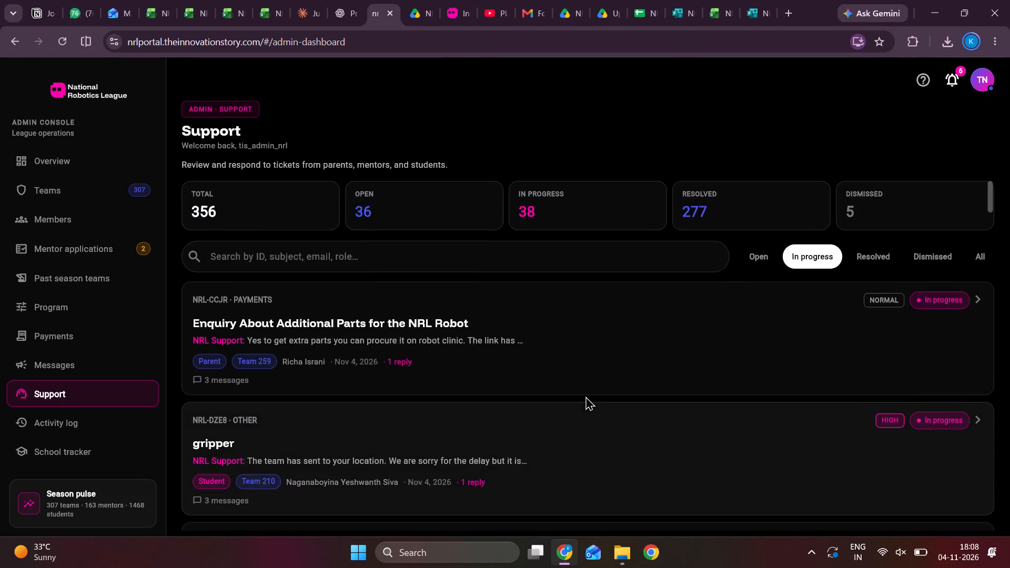
click(759, 260)
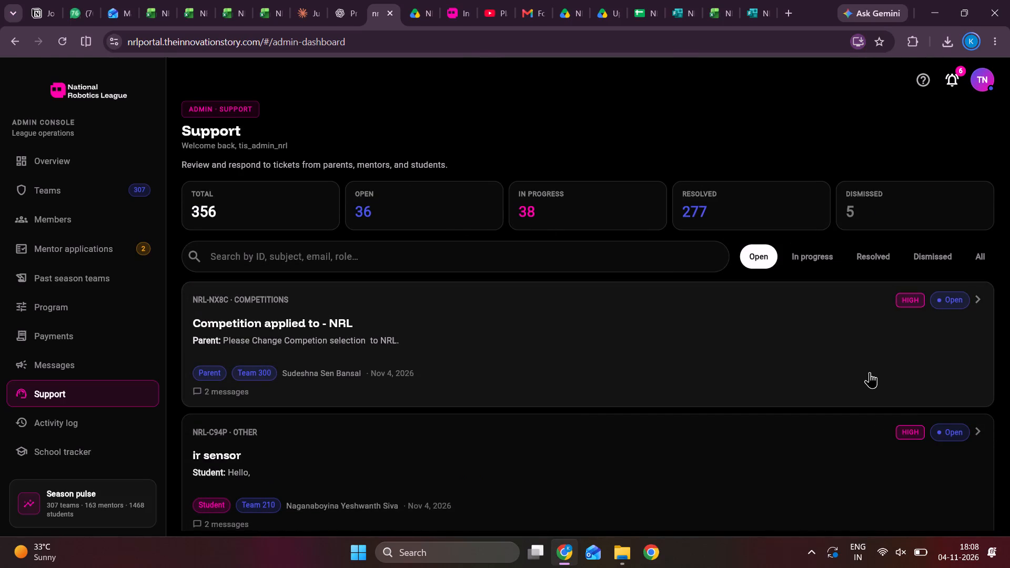
click(590, 506)
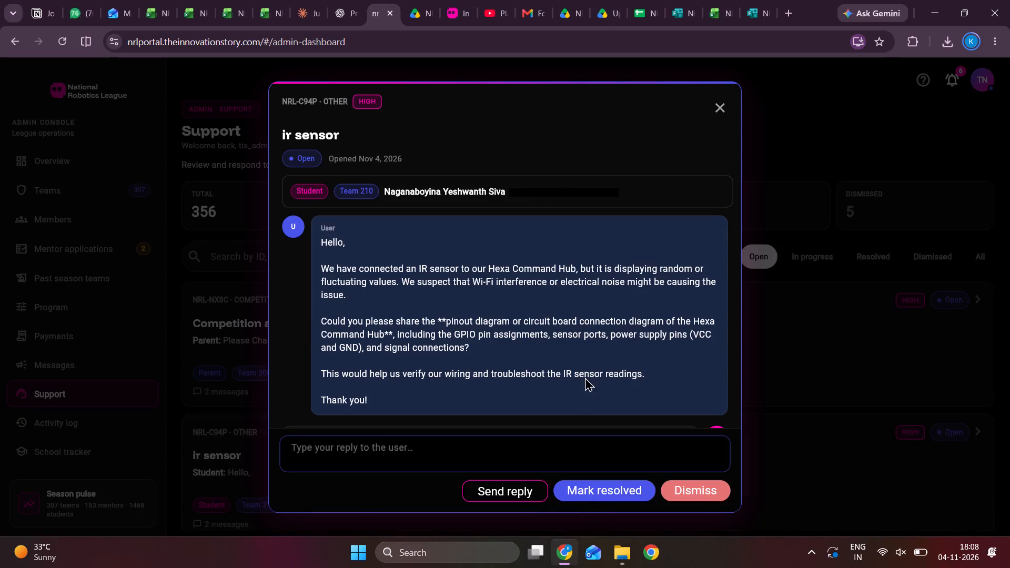
scroll(585, 377, down, 5)
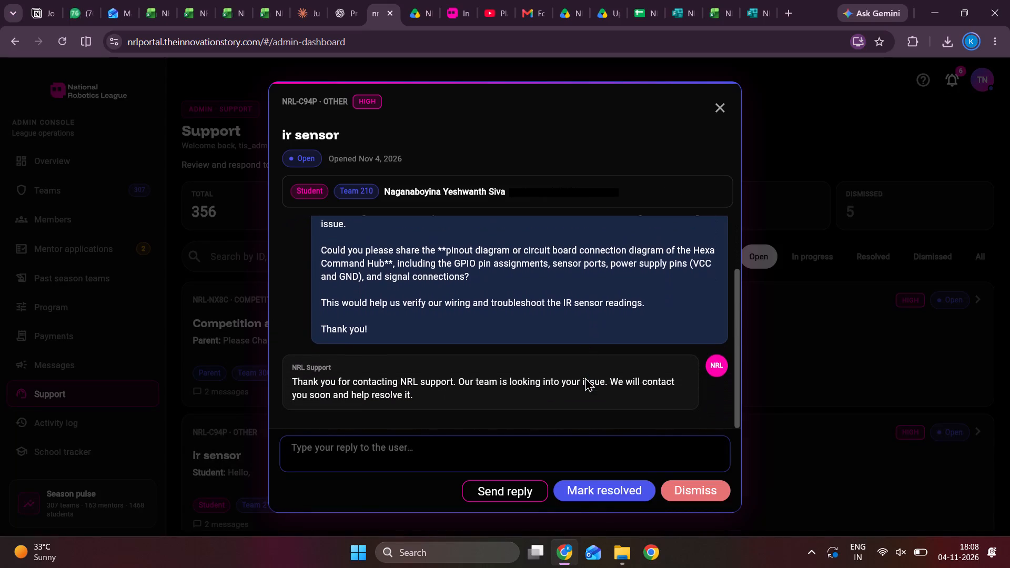
scroll(585, 377, down, 1)
scroll(585, 377, up, 4)
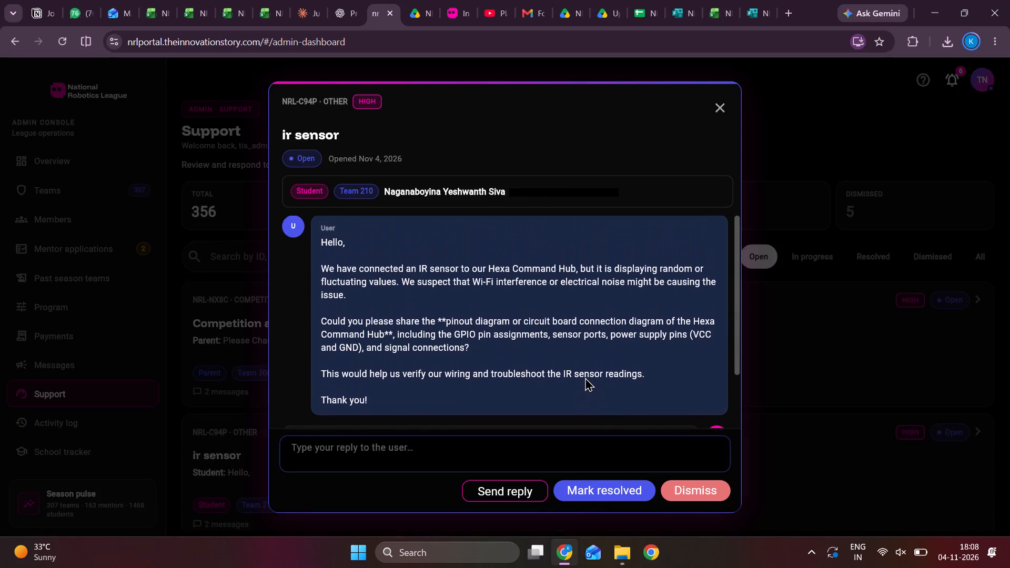
scroll(585, 377, up, 3)
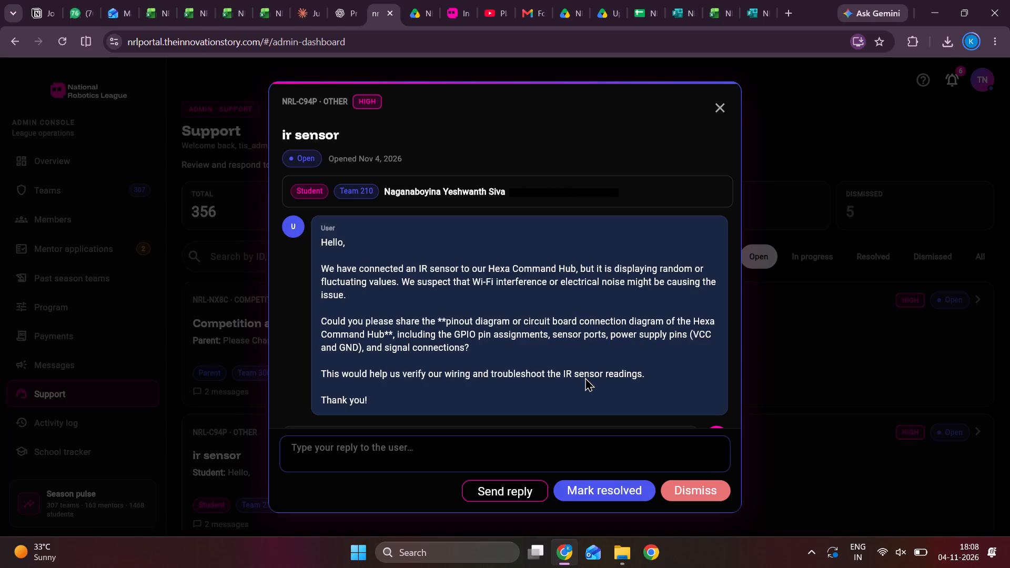
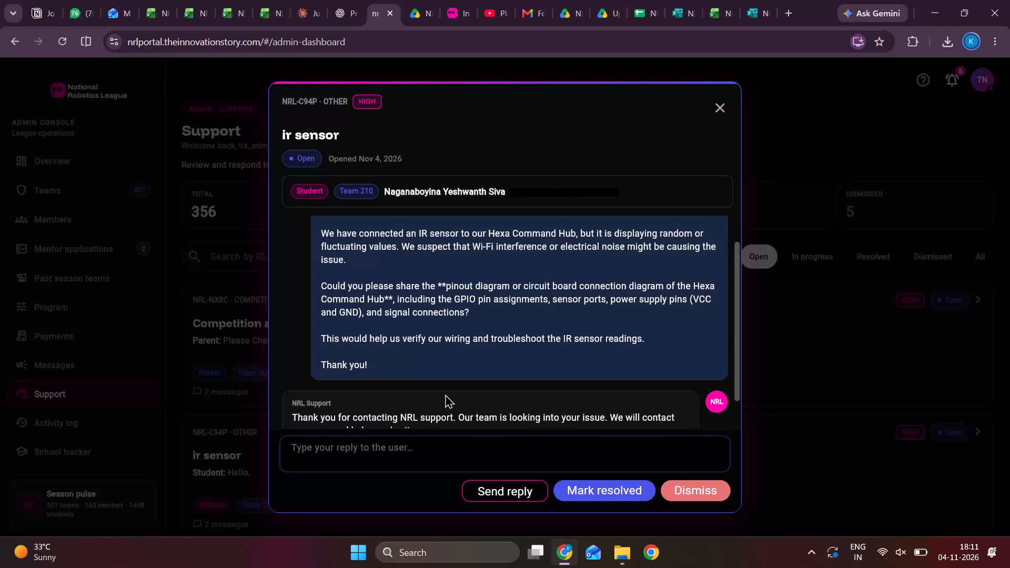
In Team 210's "ir sensor" ticket, draft the reply "Can you please check if the floor on which you are programming is clean".
scroll(445, 394, down, 2)
click(441, 445)
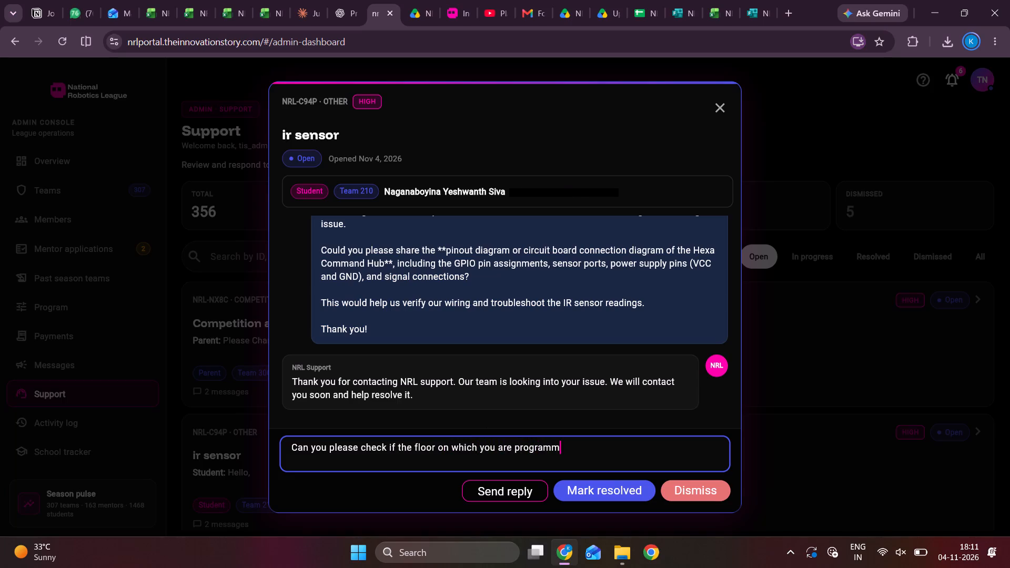
key(BackSpace)
key(BackSpace)
text(s cor)
key(BackSpace)
key(BackSpace)
key(BackSpace)
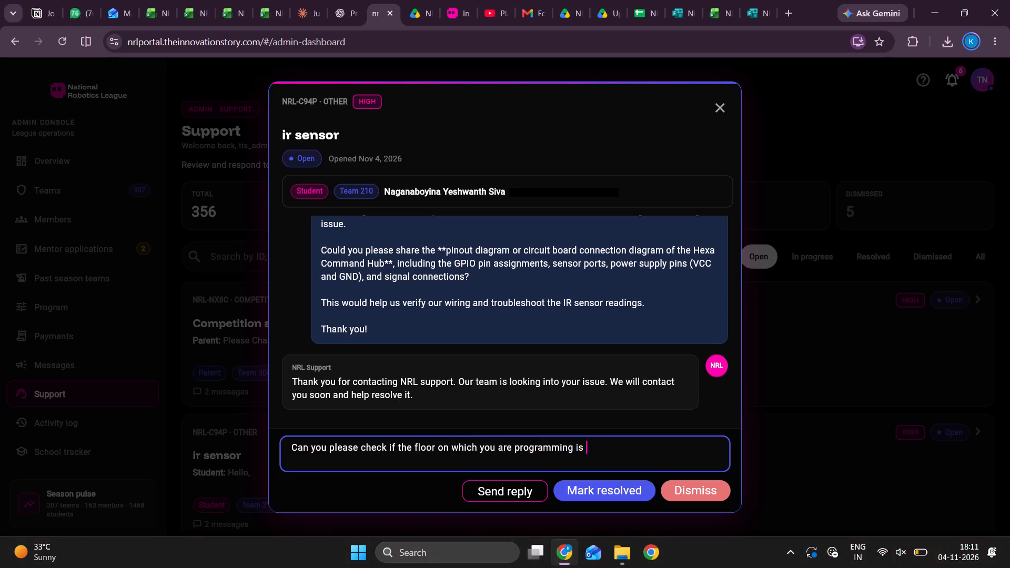
text(lesnd)
key(BackSpace)
key(BackSpace)
key(BackSpace)
key(BackSpace)
key(BackSpace)
text(cleans)
key(BackSpace)
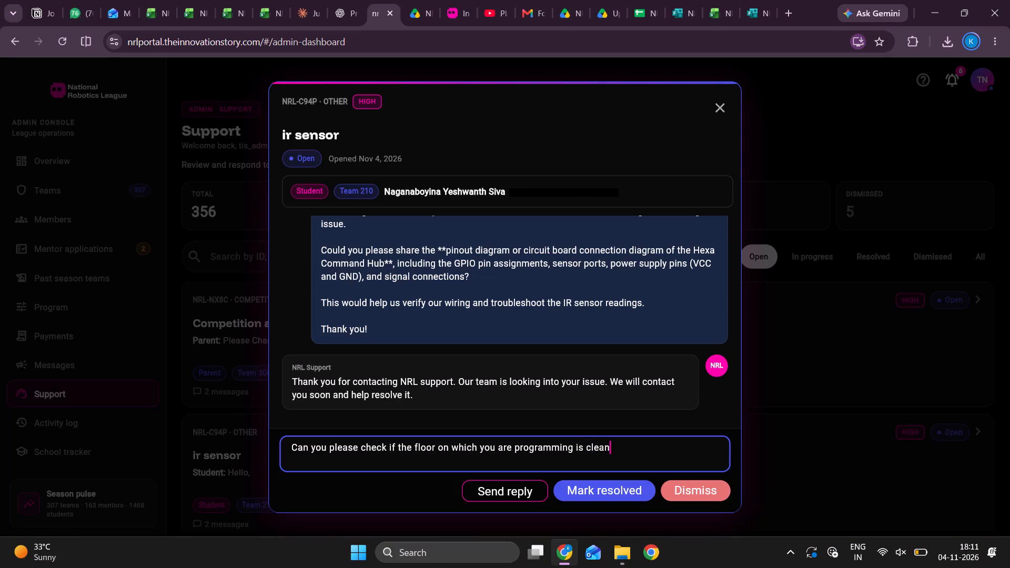
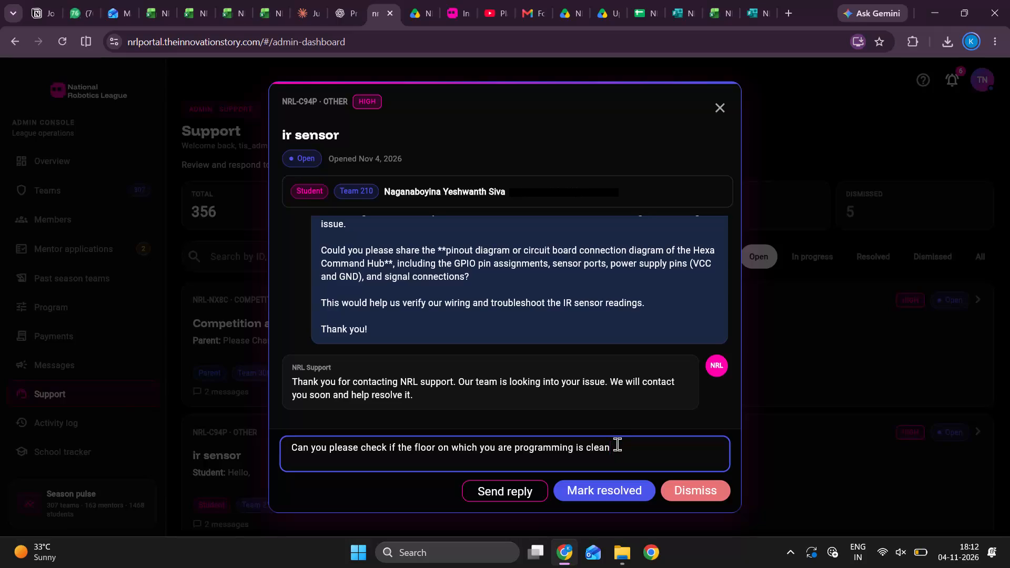
Continue the reply draft in Team 210's "ir sensor" ticket with "and check the wiring of the".
key(space)
text(and e)
key(BackSpace)
text(check th)
key(space)
key(BackSpace)
text(e wri)
key(BackSpace)
key(BackSpace)
text(iring of)
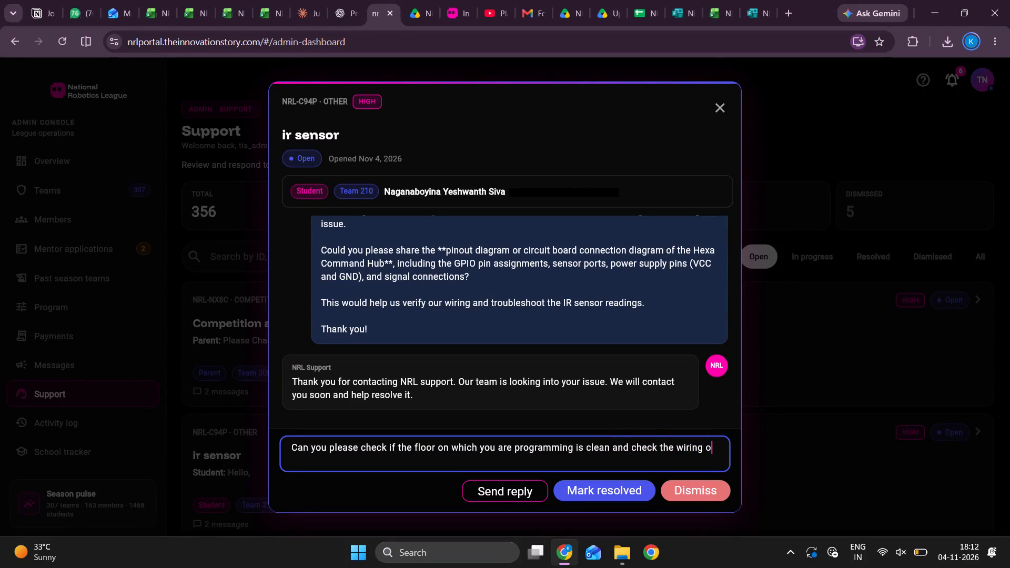
key(space)
text(the)
key(space)
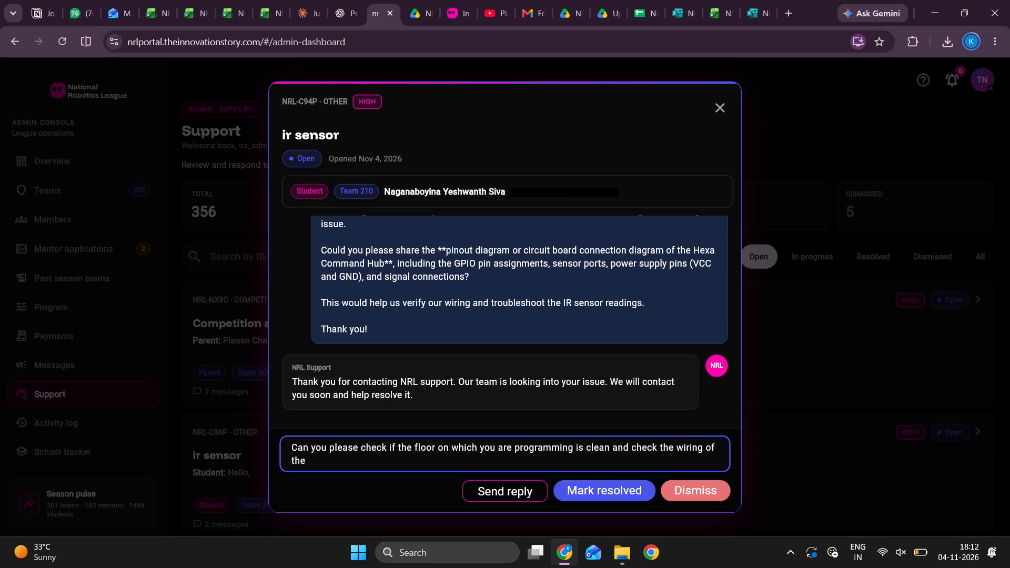
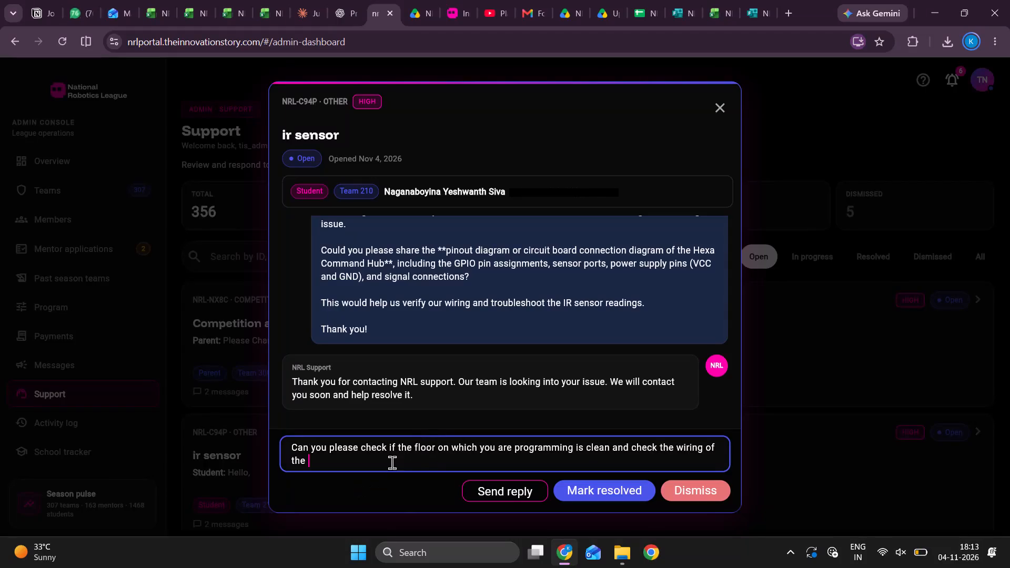
Finish the first sentence of the reply draft in Team 210's "ir sensor" ticket with "sensor.".
click(390, 462)
key(d)
key(BackSpace)
text(sensr)
key(BackSpace)
Add the sentence "If the problem persists please sned picture of the surface and the wiring." to the reply draft.
text(f the problem persi)
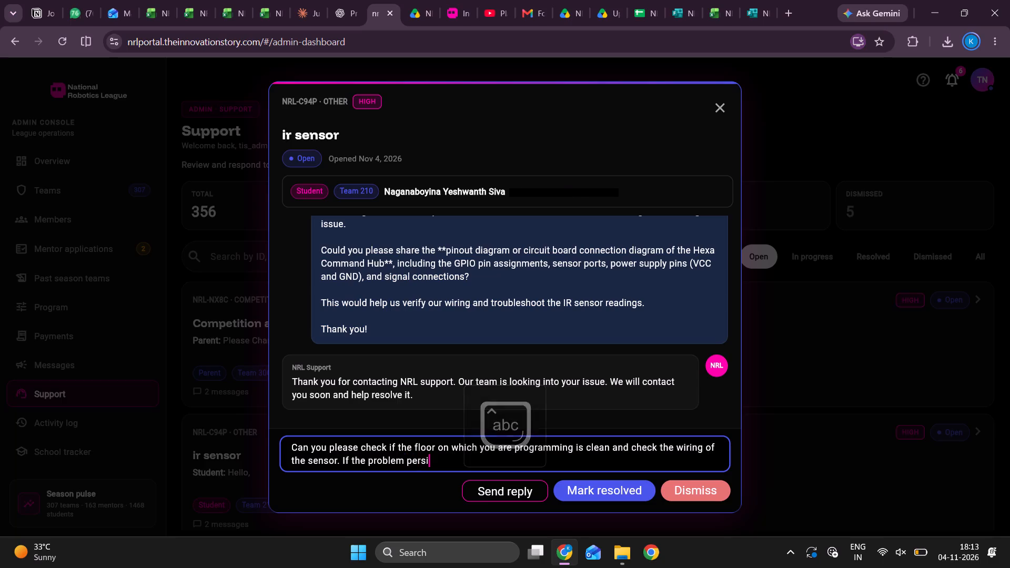
text(sts please s)
text(ned picture of the surface o)
key(BackSpace)
text(and w)
key(BackSpace)
text(th)
key(space)
key(BackSpace)
text(e wirig=ng)
key(BackSpace)
key(BackSpace)
key(BackSpace)
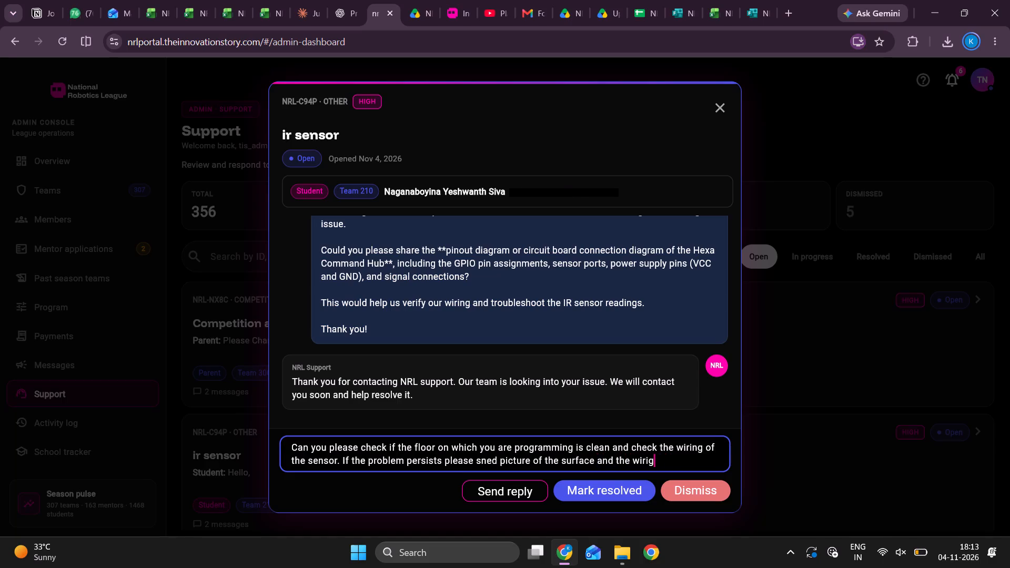
key(BackSpace)
text(ng)
key(space)
key(BackSpace)
key(space)
key(BackSpace)
key(BackSpace)
text(g.)
key(space)
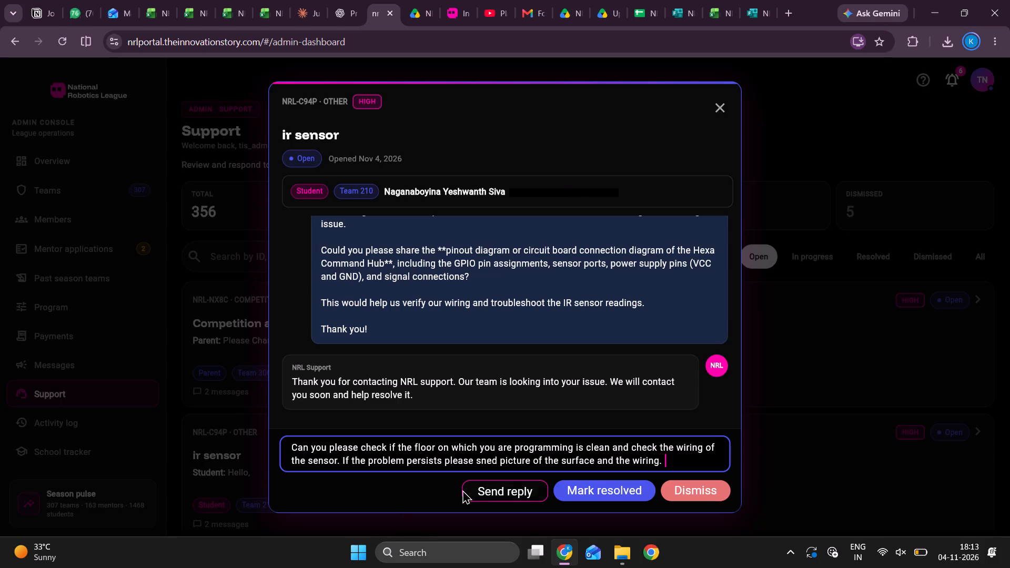
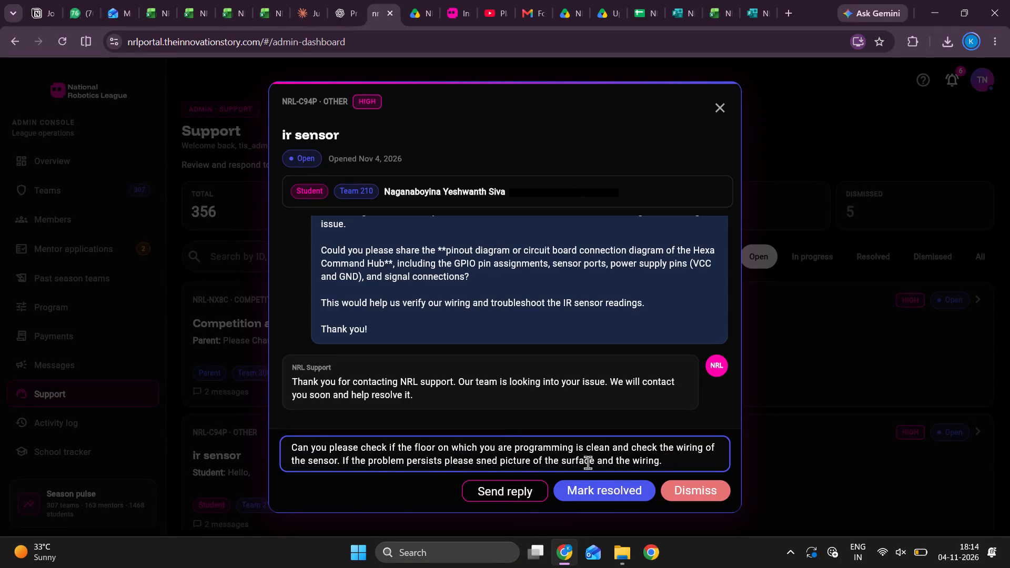
Correct "sned" to "send" in the reply draft of Team 210's "ir sensor" ticket.
click(491, 457)
key(BackSpace)
key(BackSpace)
text(en)
click(662, 461)
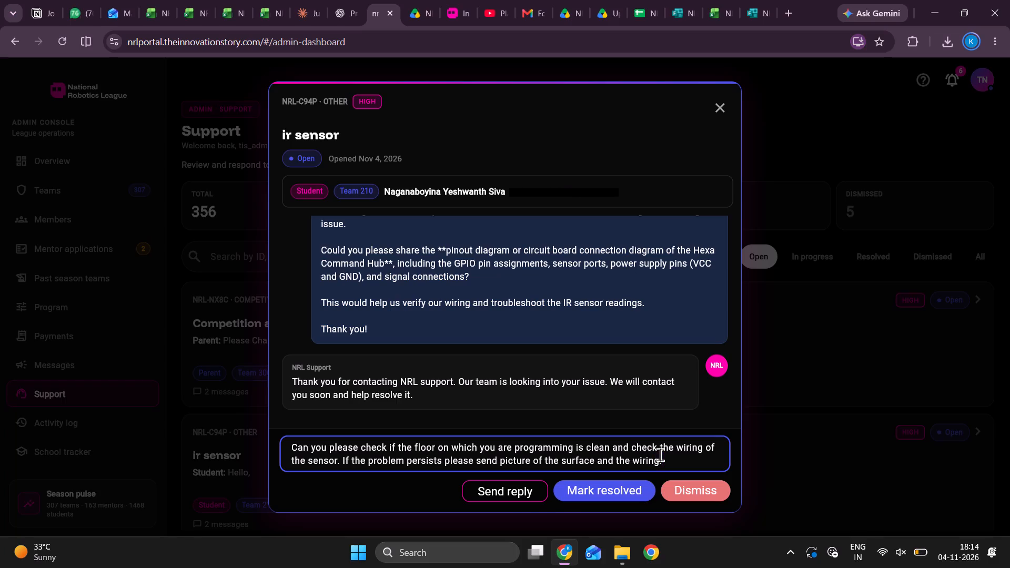
Send the reply to Team 210's "ir sensor" ticket and close the ticket window.
click(527, 496)
click(801, 453)
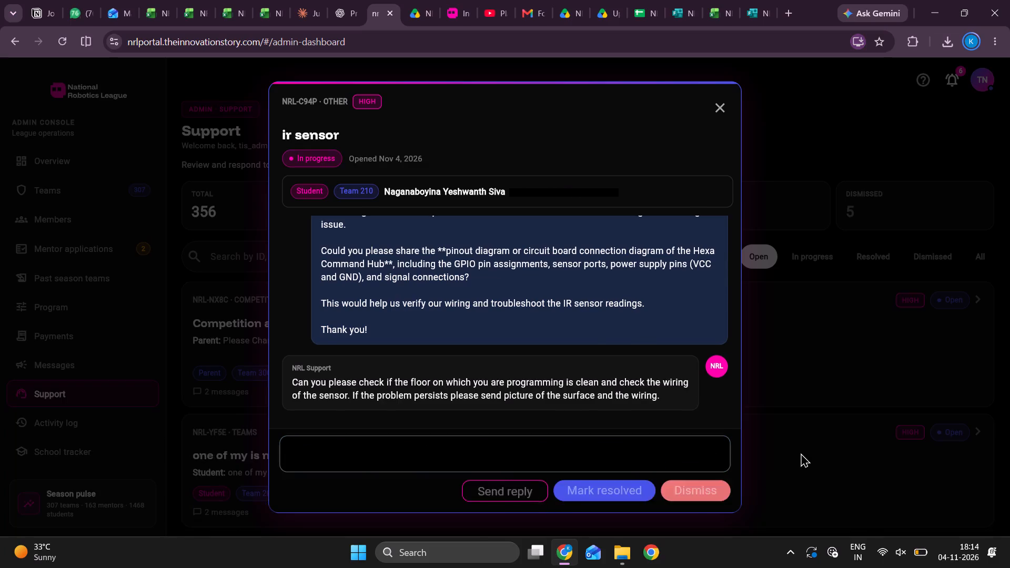
Look through the remaining open support tickets, from the newest back to those of late October 2026.
scroll(705, 420, down, 2)
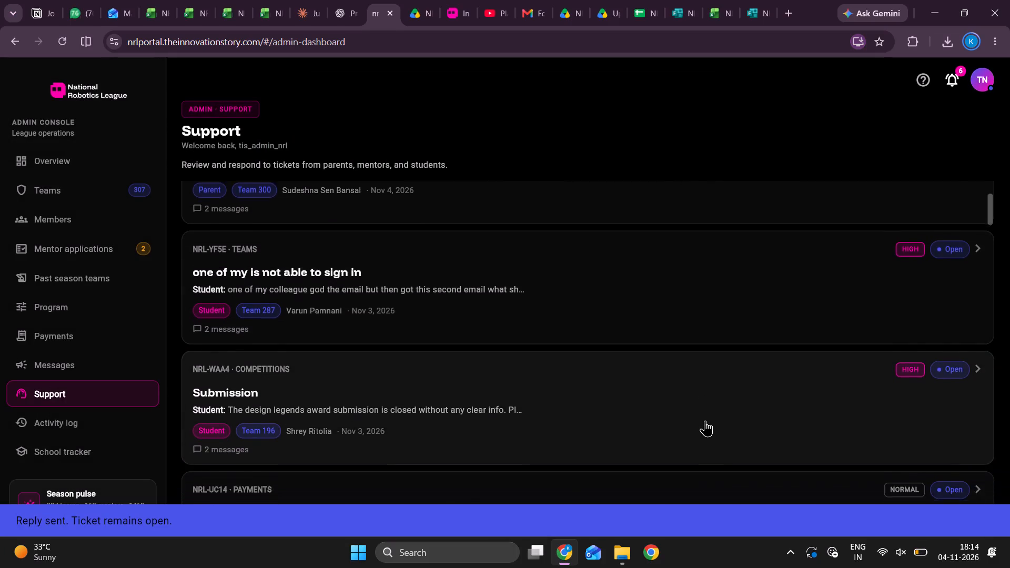
scroll(705, 420, down, 4)
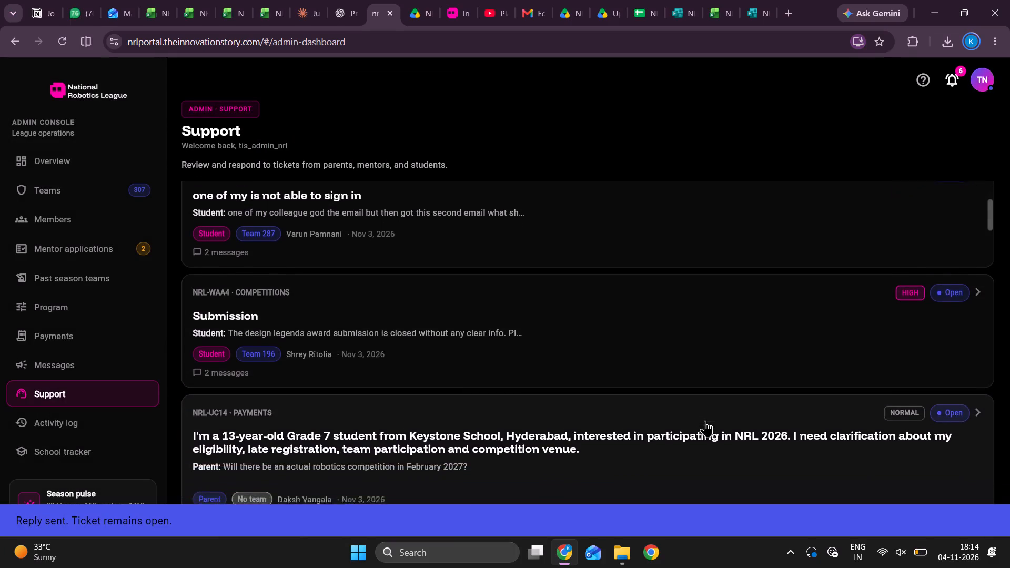
scroll(705, 420, down, 2)
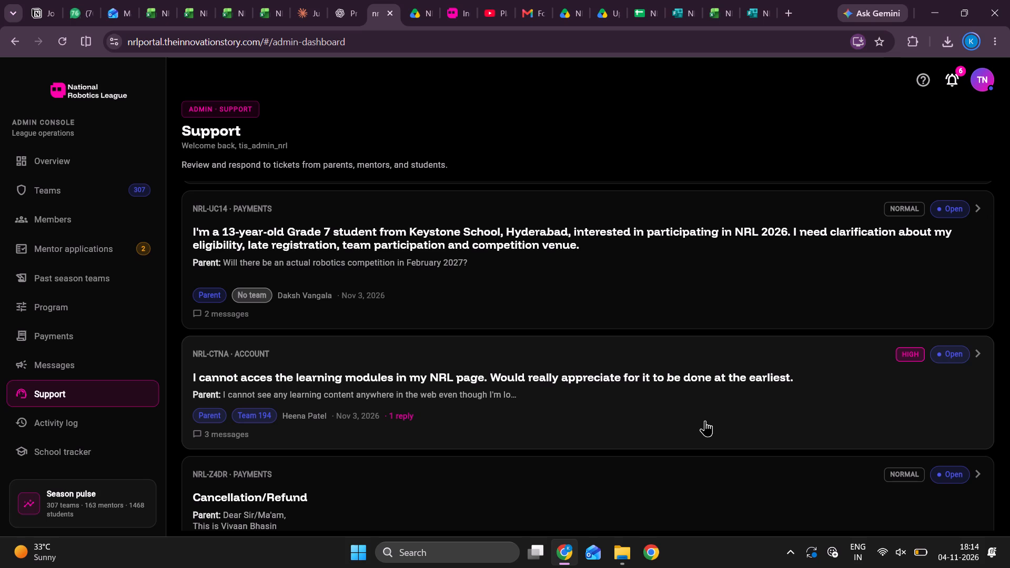
scroll(705, 420, down, 1)
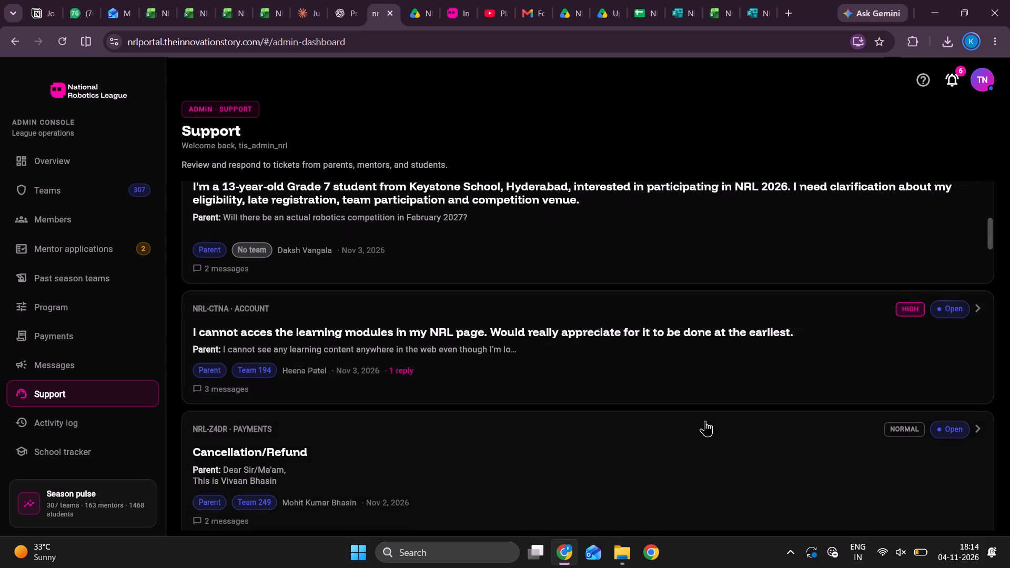
scroll(705, 420, down, 4)
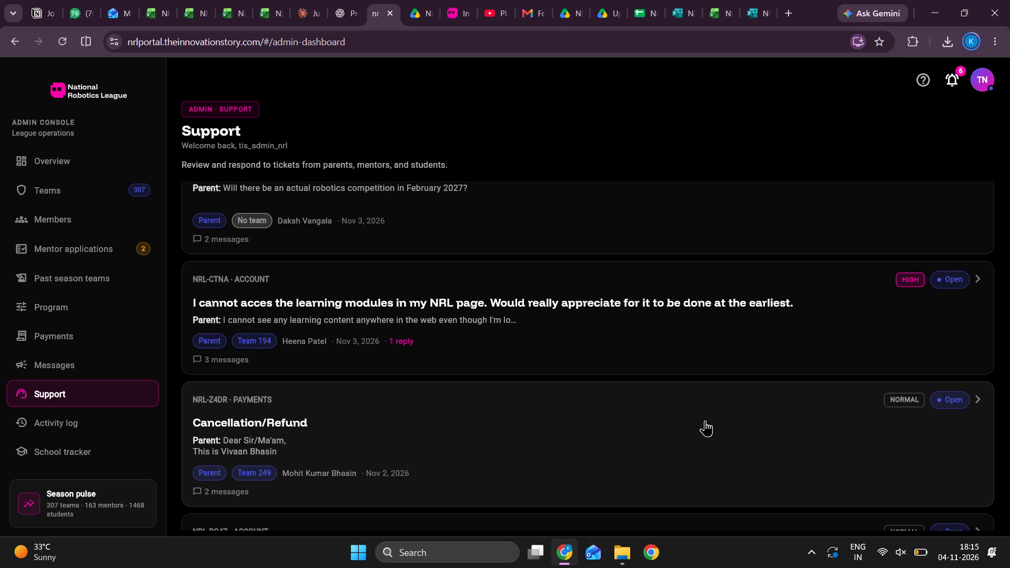
scroll(705, 420, down, 4)
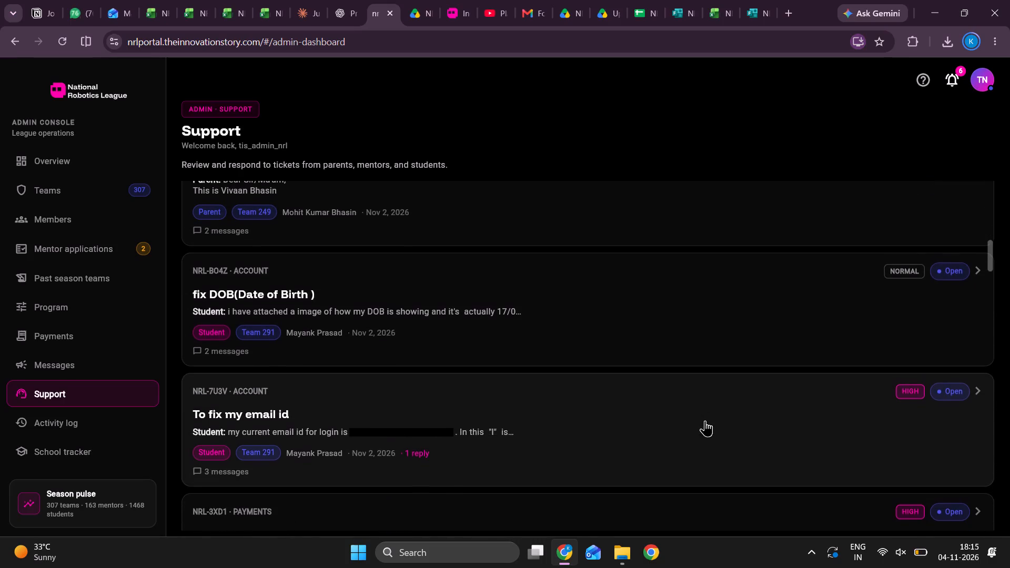
scroll(705, 420, down, 4)
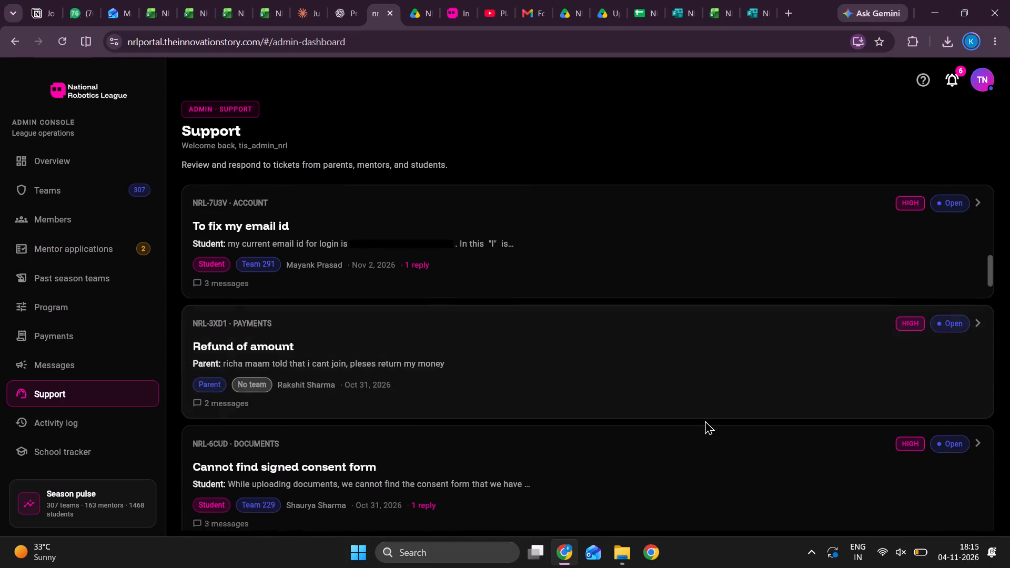
scroll(705, 420, down, 5)
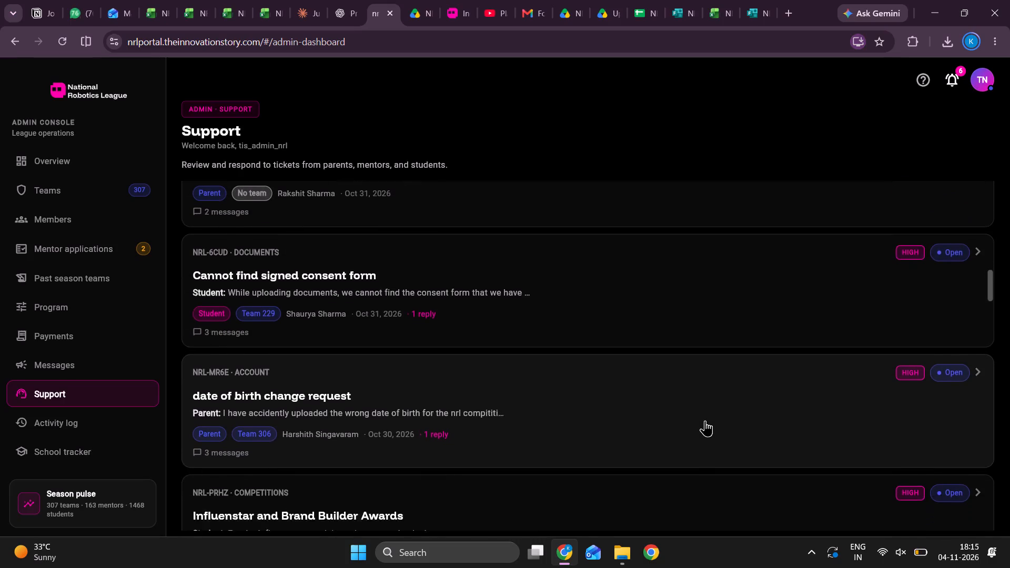
scroll(705, 420, down, 5)
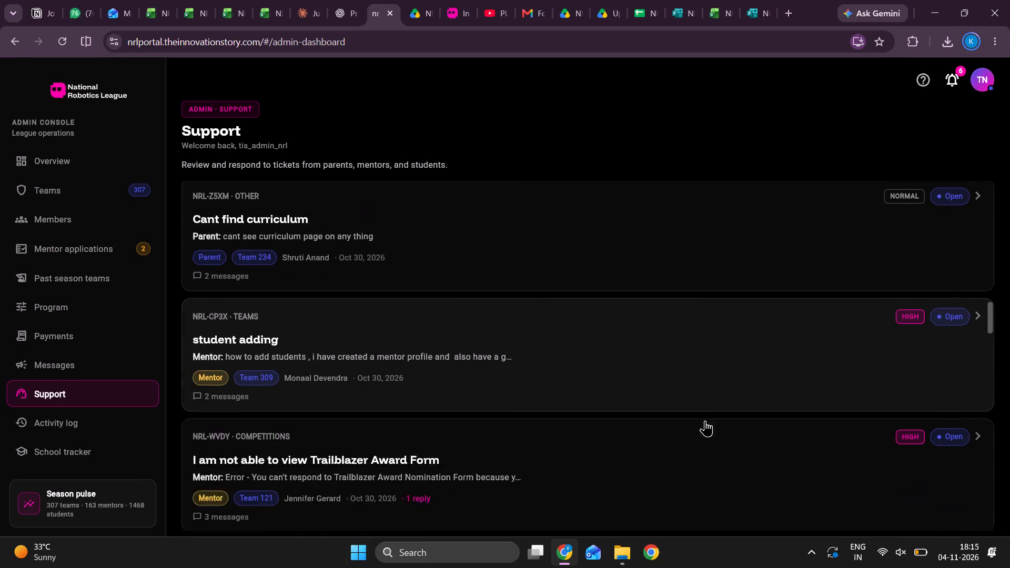
scroll(705, 420, down, 3)
key(Escape)
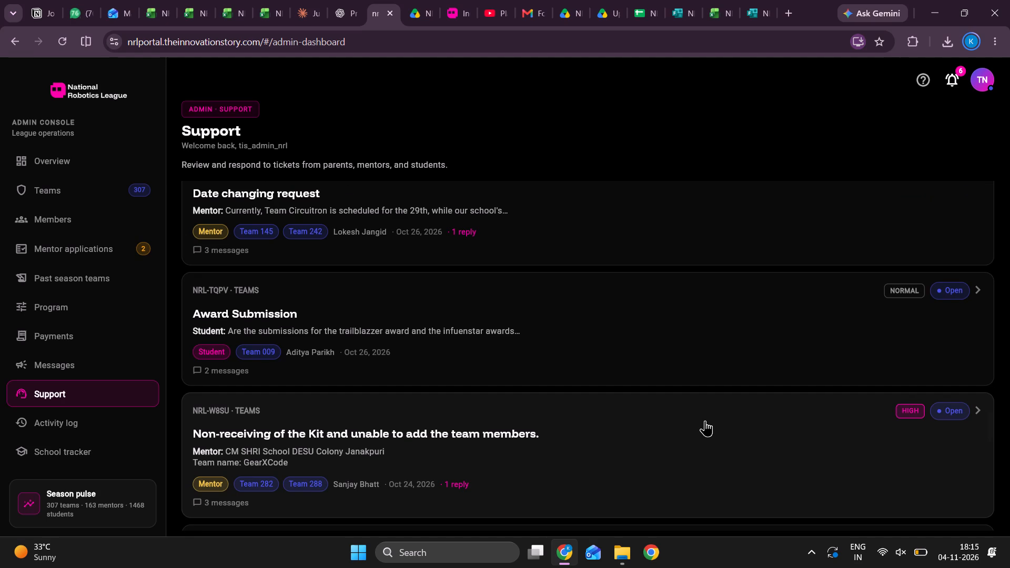